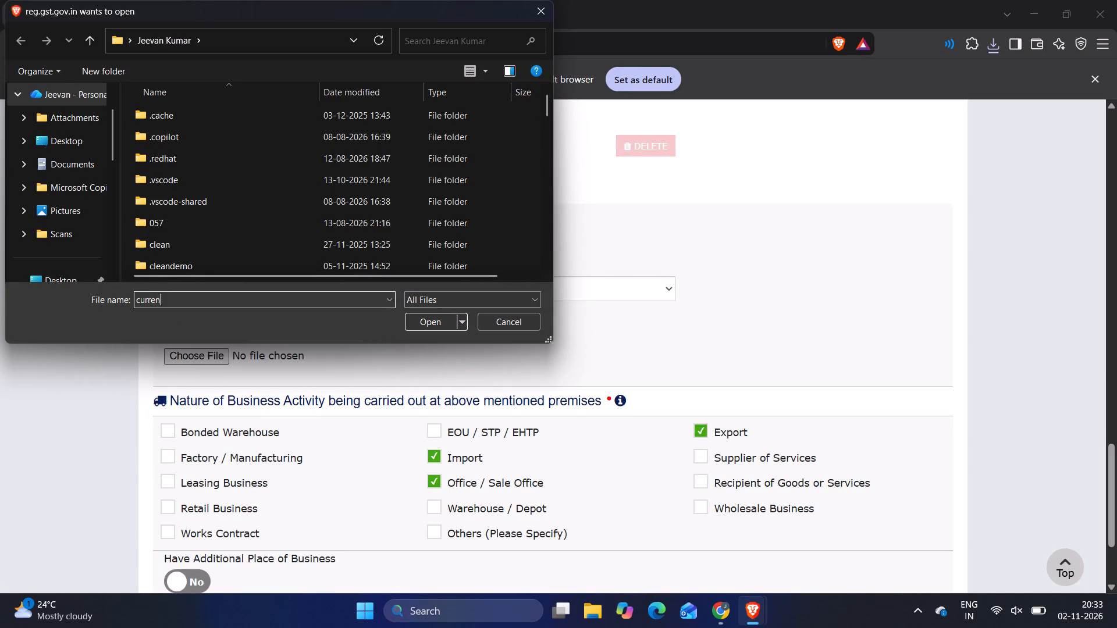
Upload the JPEG file named current from the Downloads folder as the Electricity Bill proof of principal place of business.
type("t")
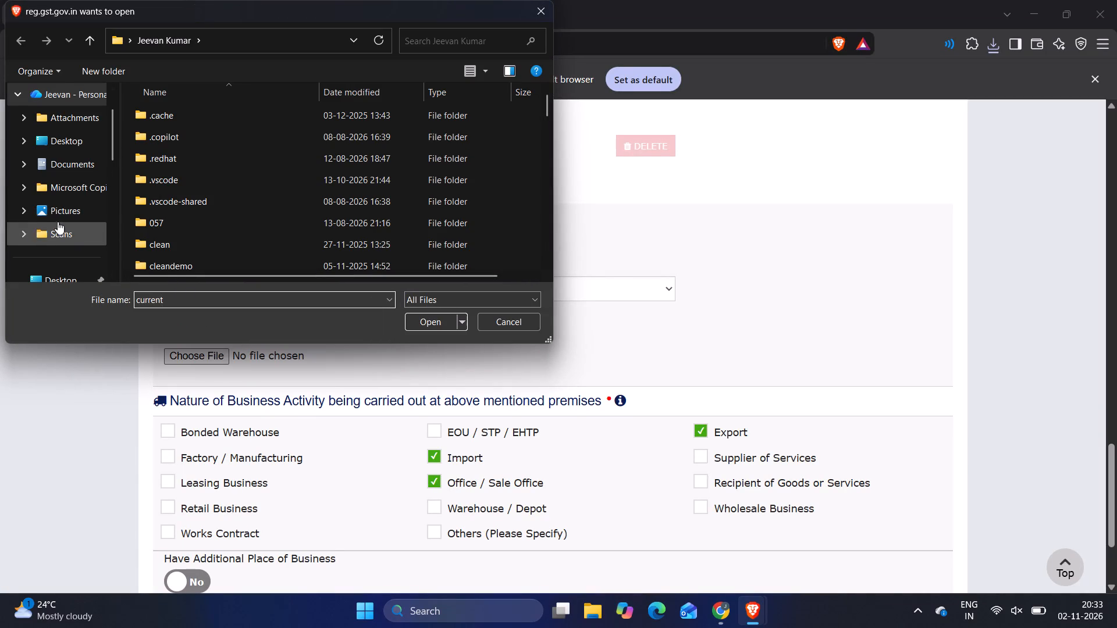
left_click(430, 323)
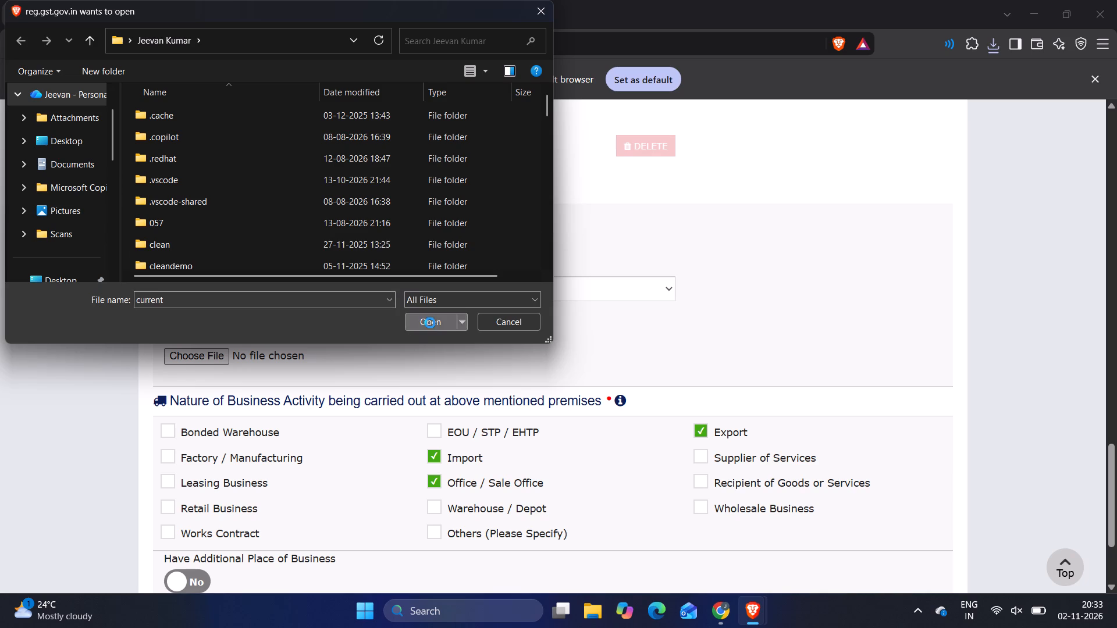
left_click(673, 233)
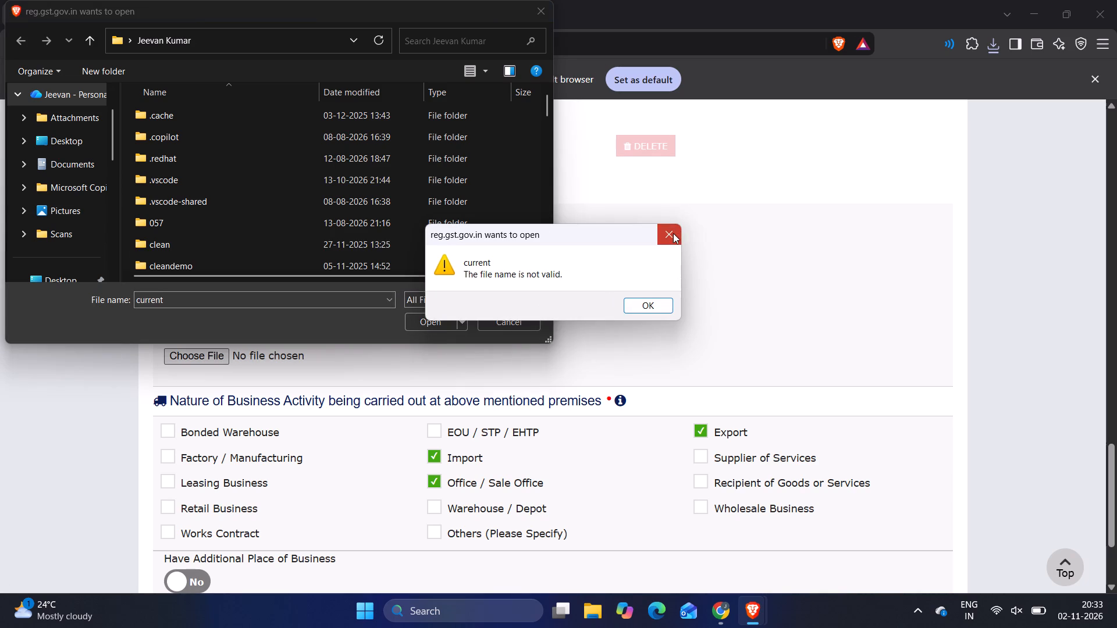
left_click(479, 301)
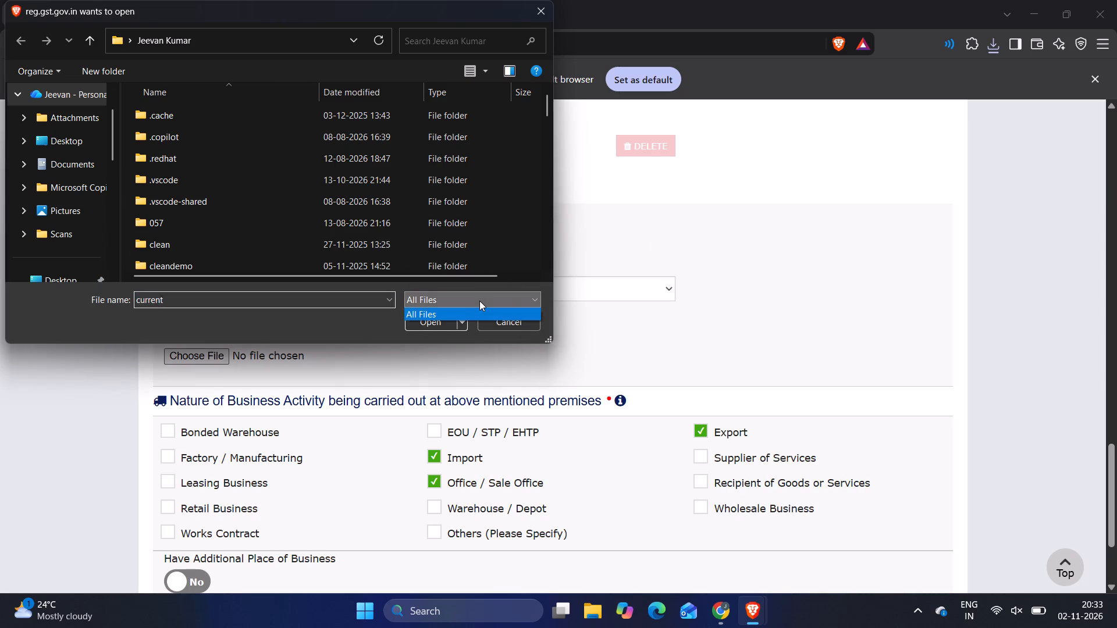
left_click(479, 301)
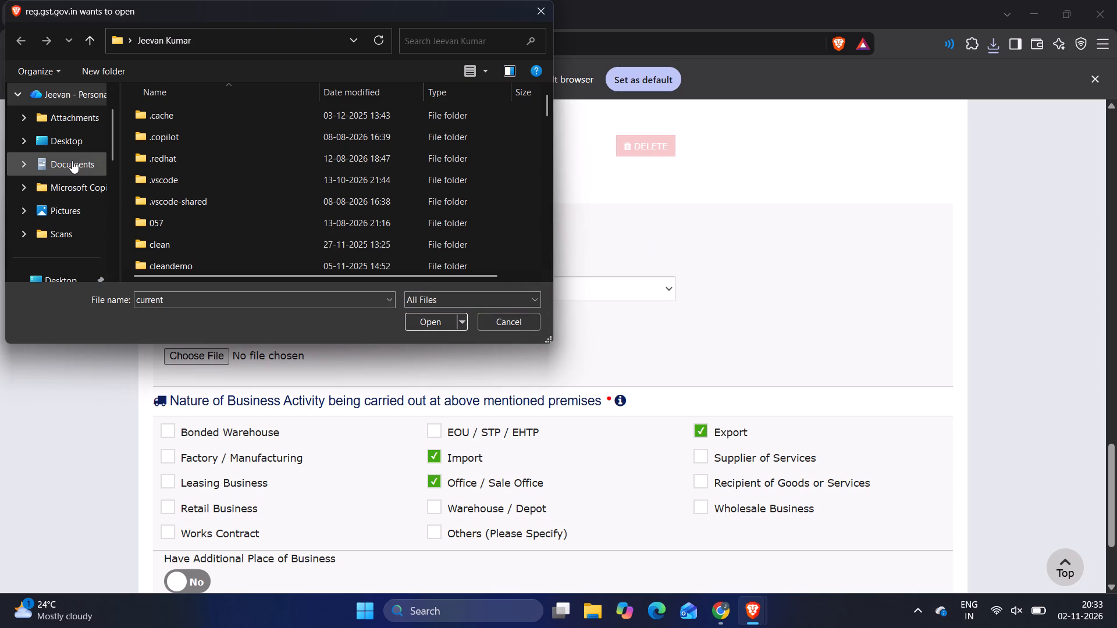
left_click(72, 160)
scroll(197, 199, "down", 1)
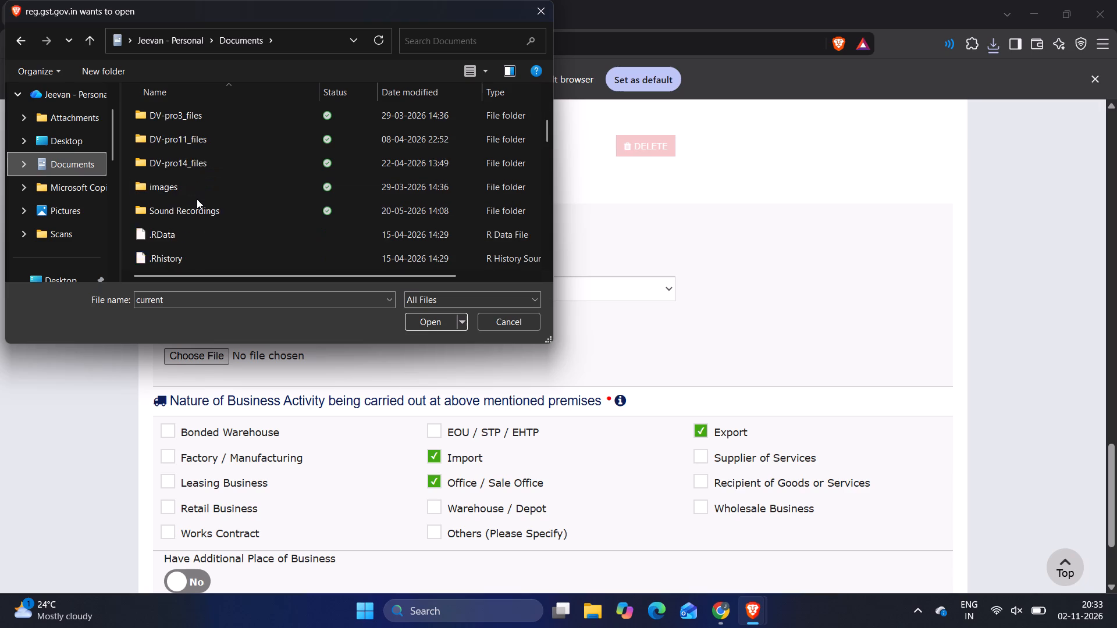
scroll(197, 199, "down", 4)
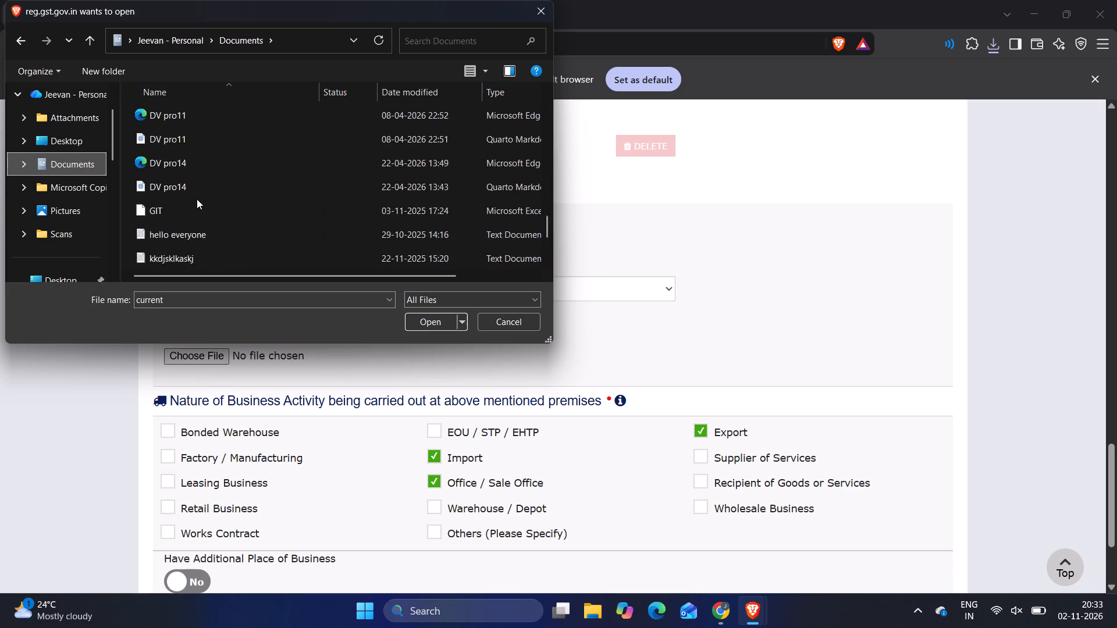
scroll(197, 199, "down", 2)
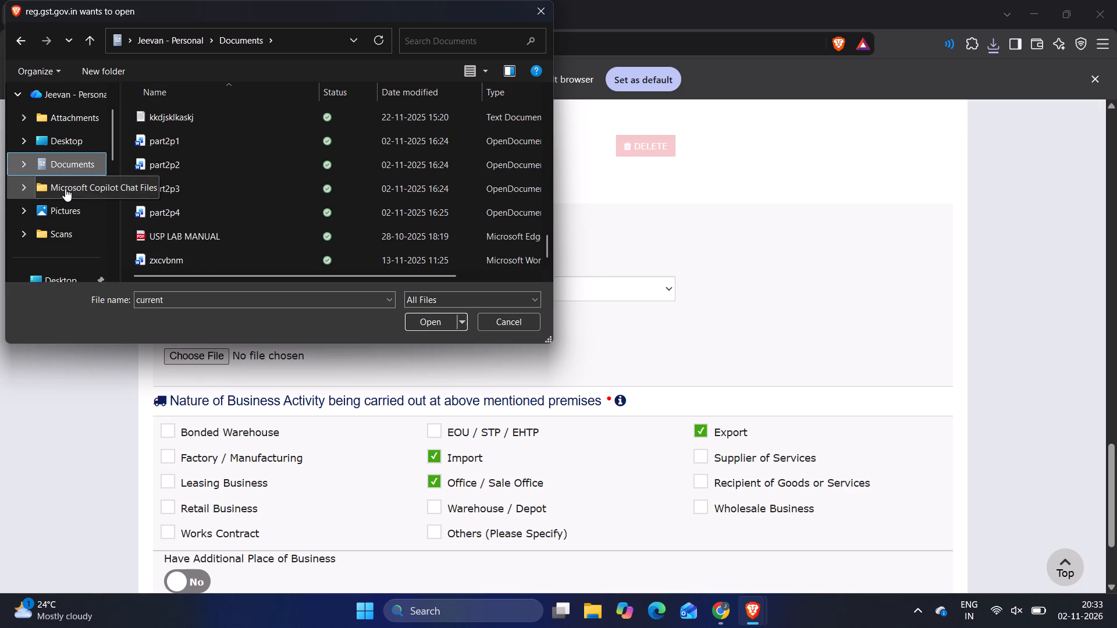
left_click(65, 188)
left_click(62, 205)
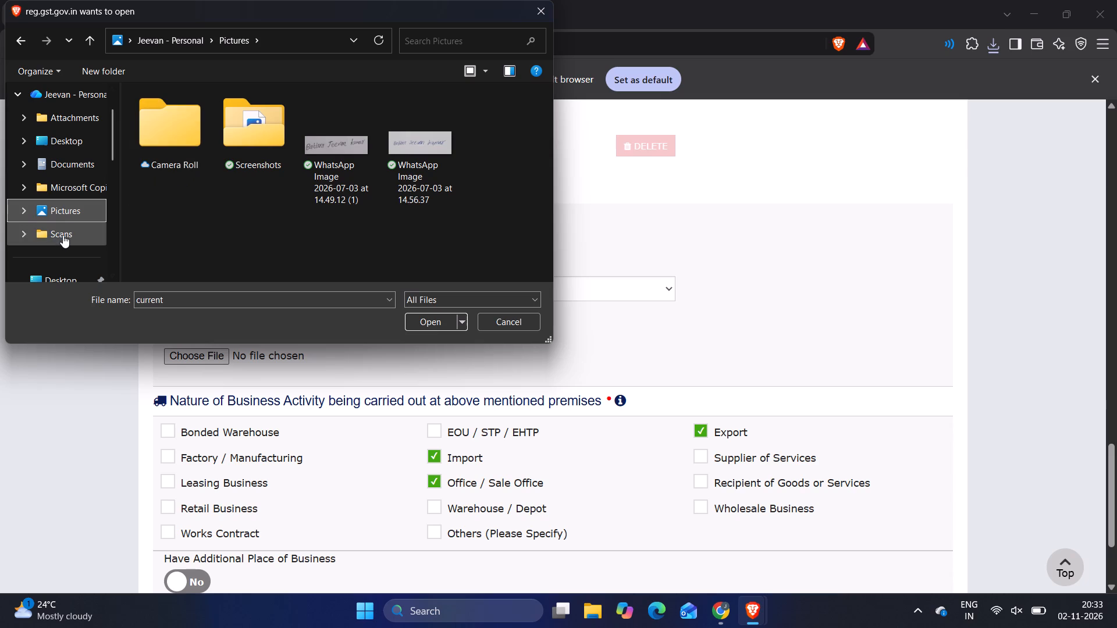
scroll(62, 242, "down", 1)
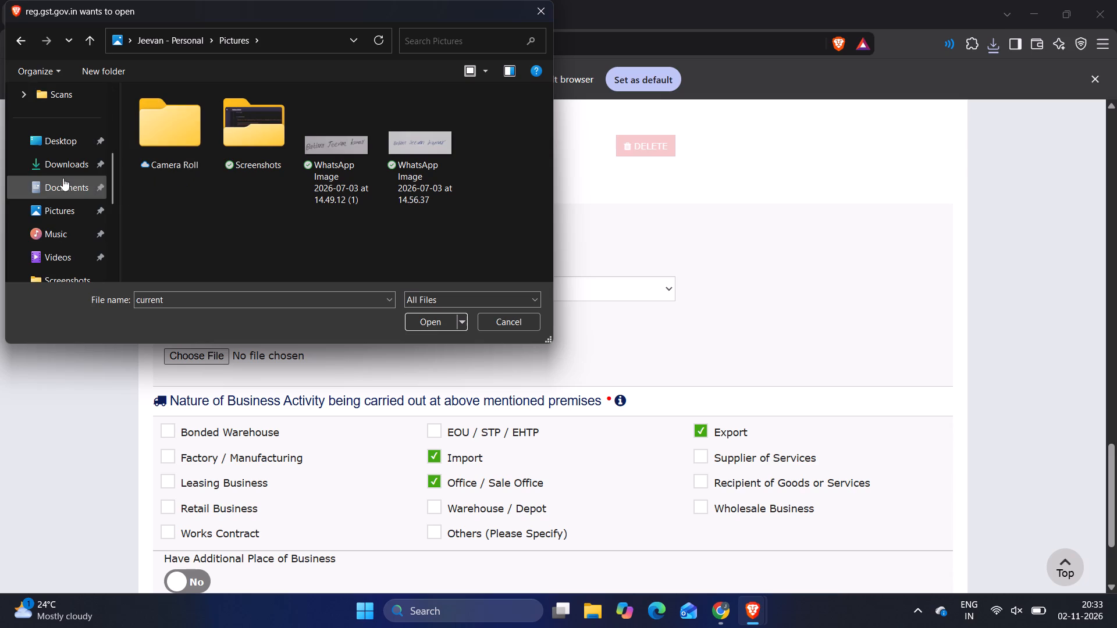
left_click(63, 171)
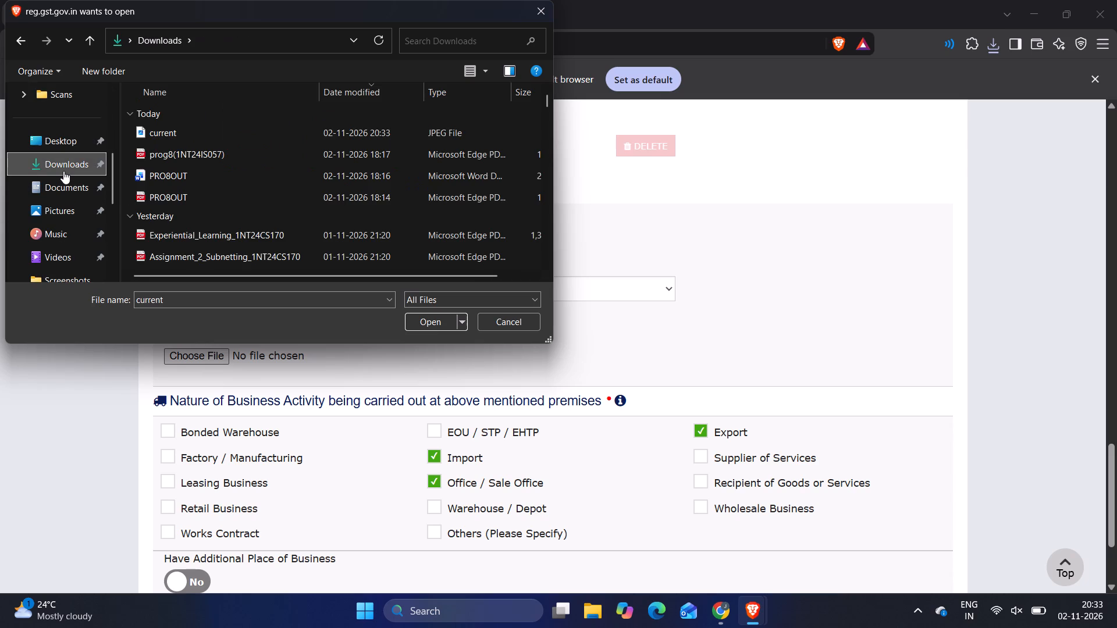
double_click(173, 133)
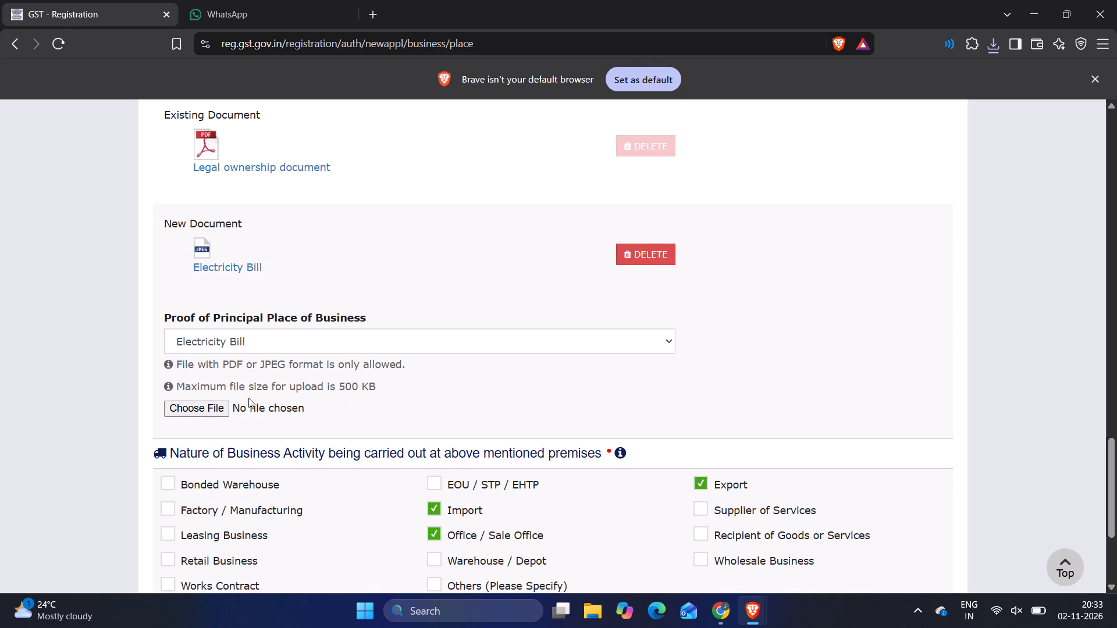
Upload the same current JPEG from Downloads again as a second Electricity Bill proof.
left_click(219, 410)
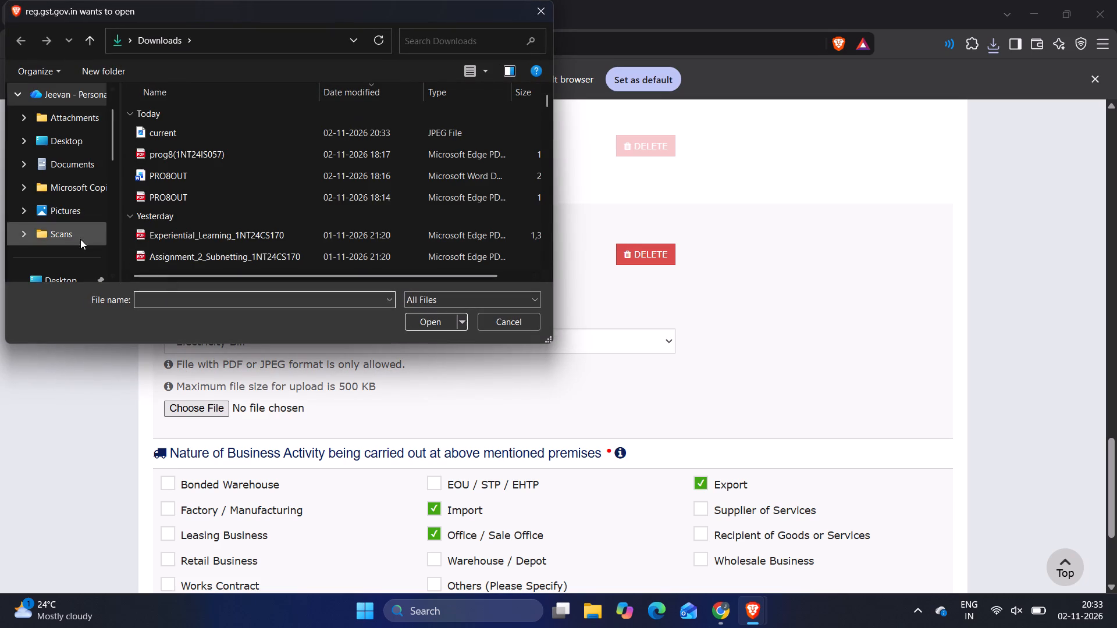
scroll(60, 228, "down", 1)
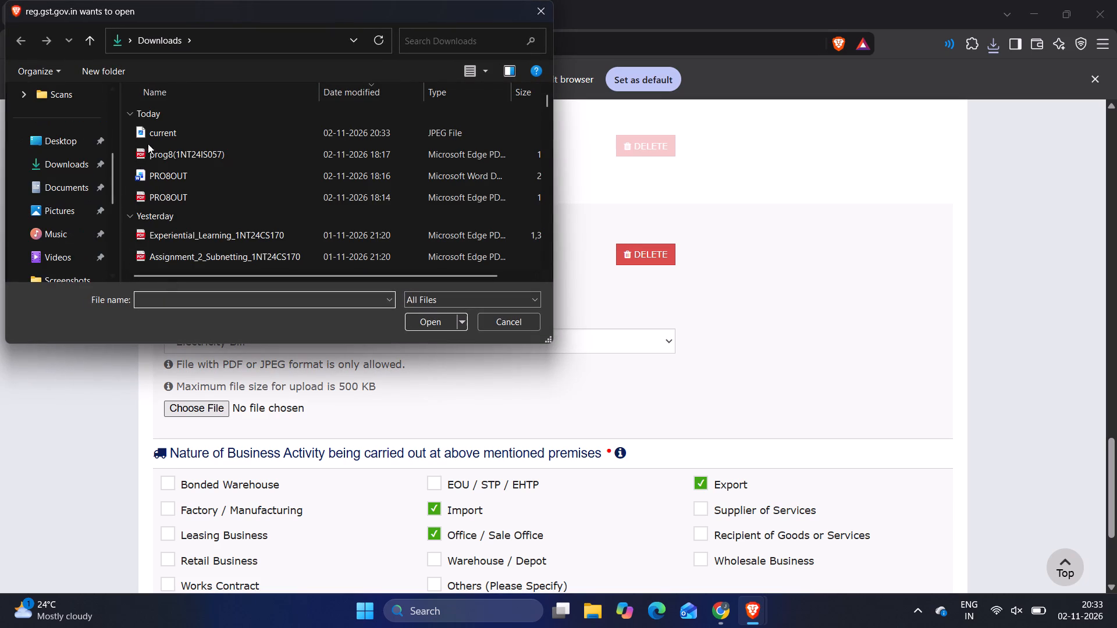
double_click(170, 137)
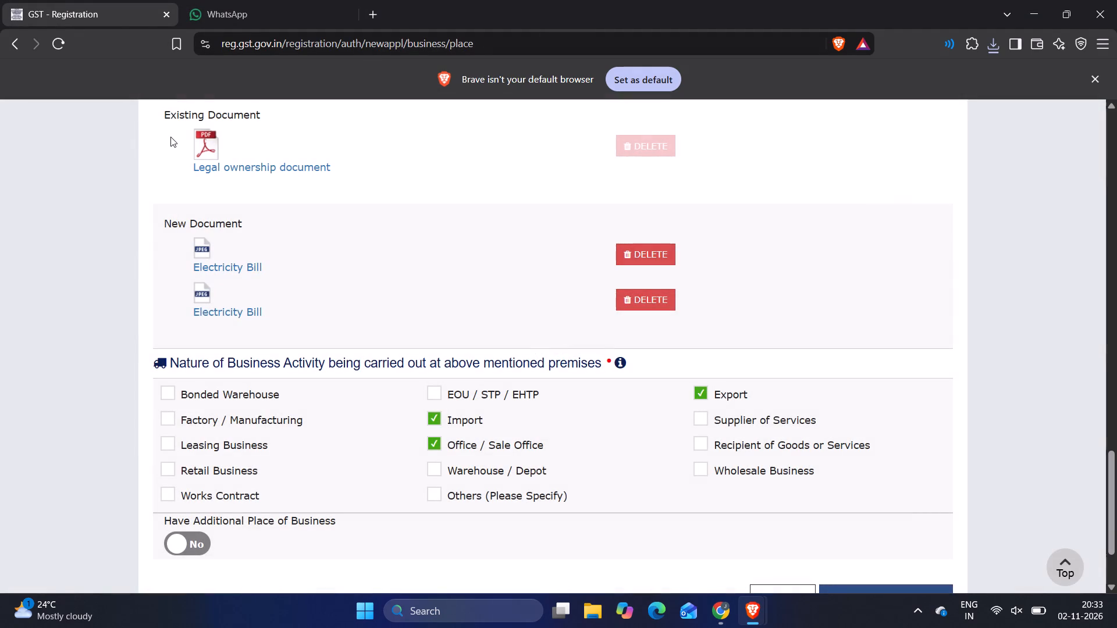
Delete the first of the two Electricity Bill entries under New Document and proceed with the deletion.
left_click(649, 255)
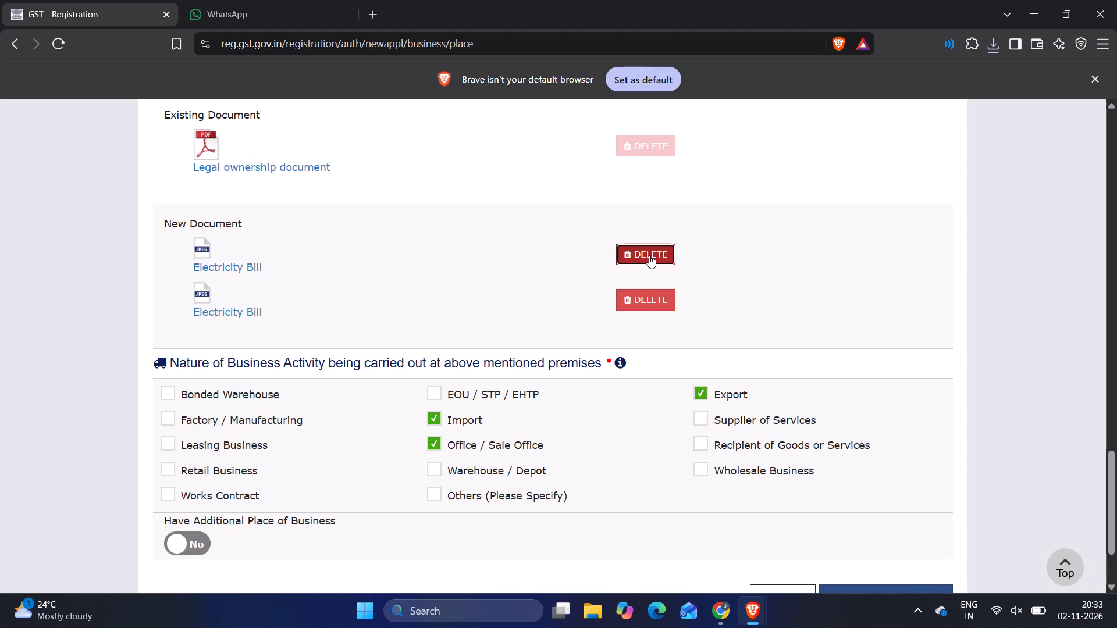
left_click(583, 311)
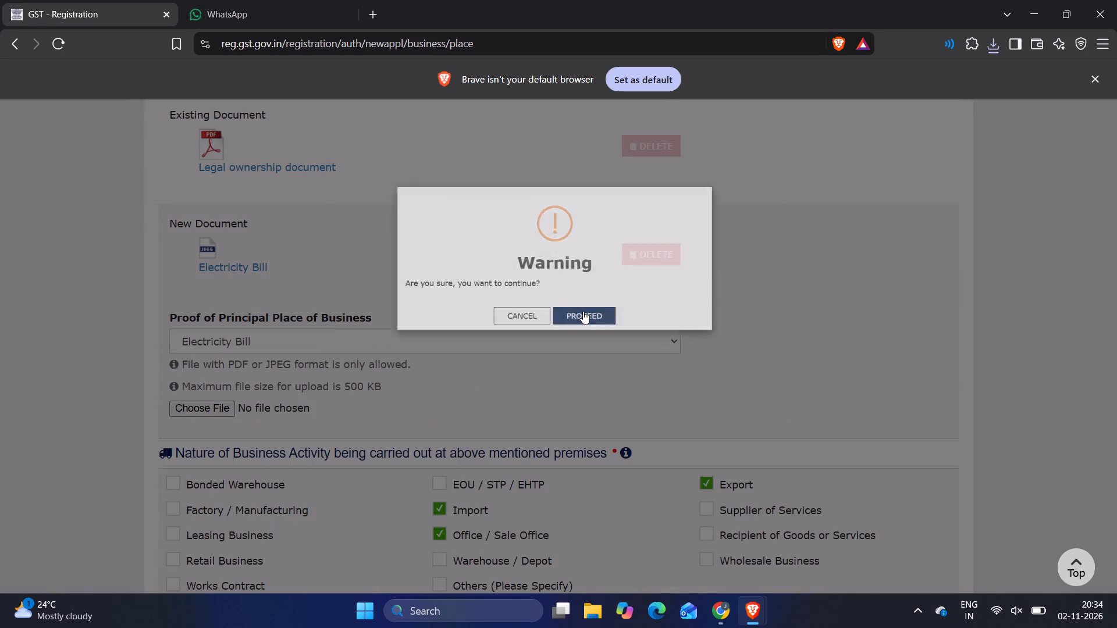
Review the Principal Place of Business address, jurisdiction, contact information, nature of possession and uploaded documents.
scroll(421, 359, "up", 2)
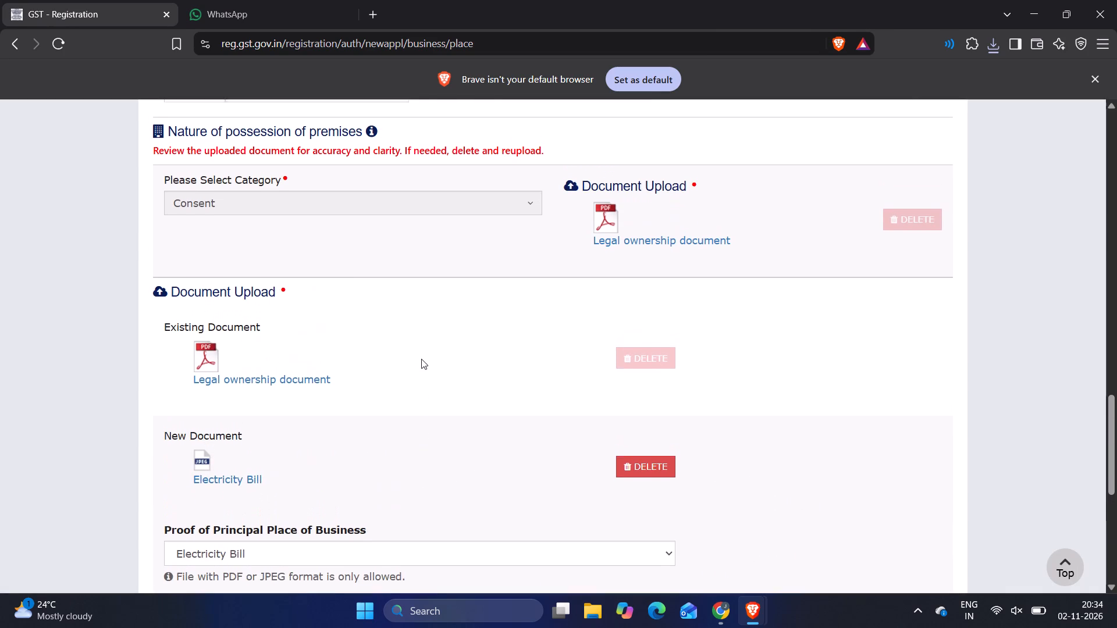
scroll(421, 359, "up", 2)
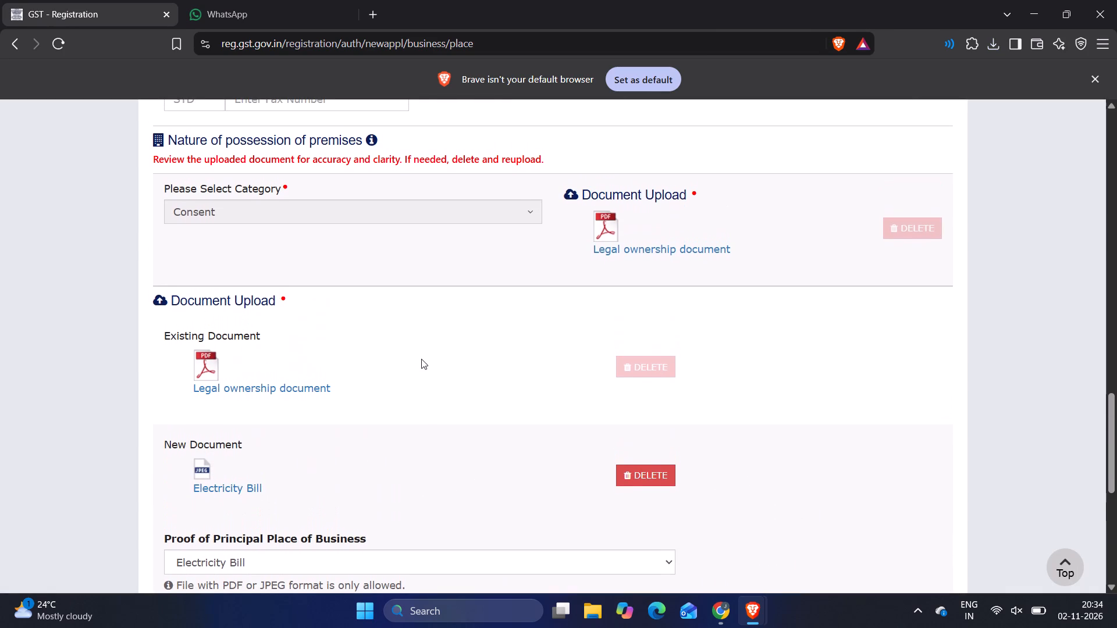
scroll(421, 359, "up", 1)
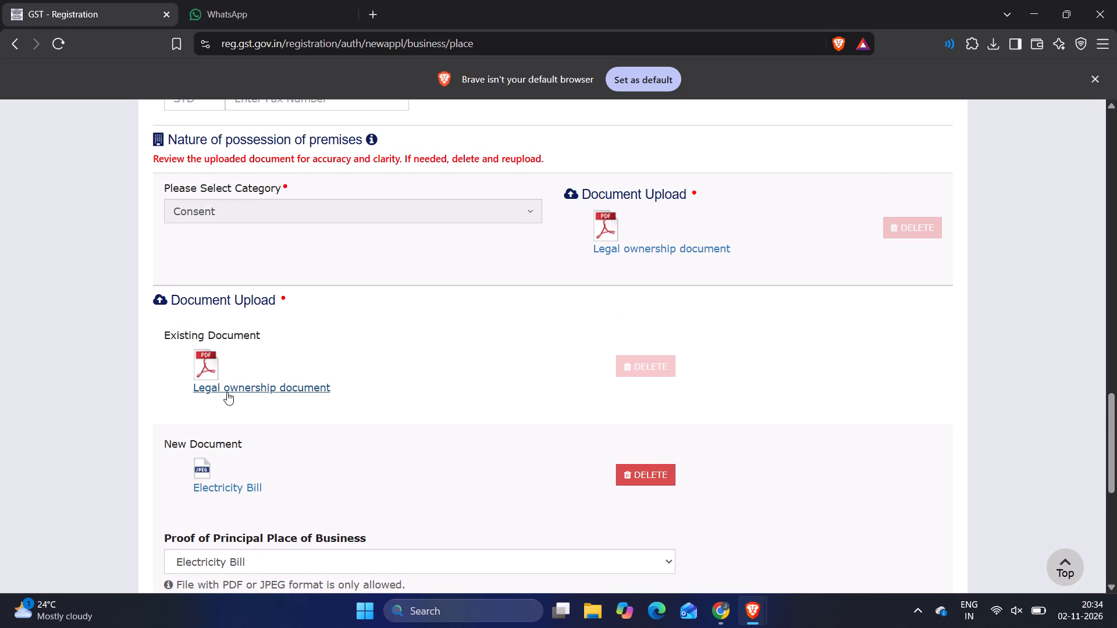
scroll(311, 456, "down", 3)
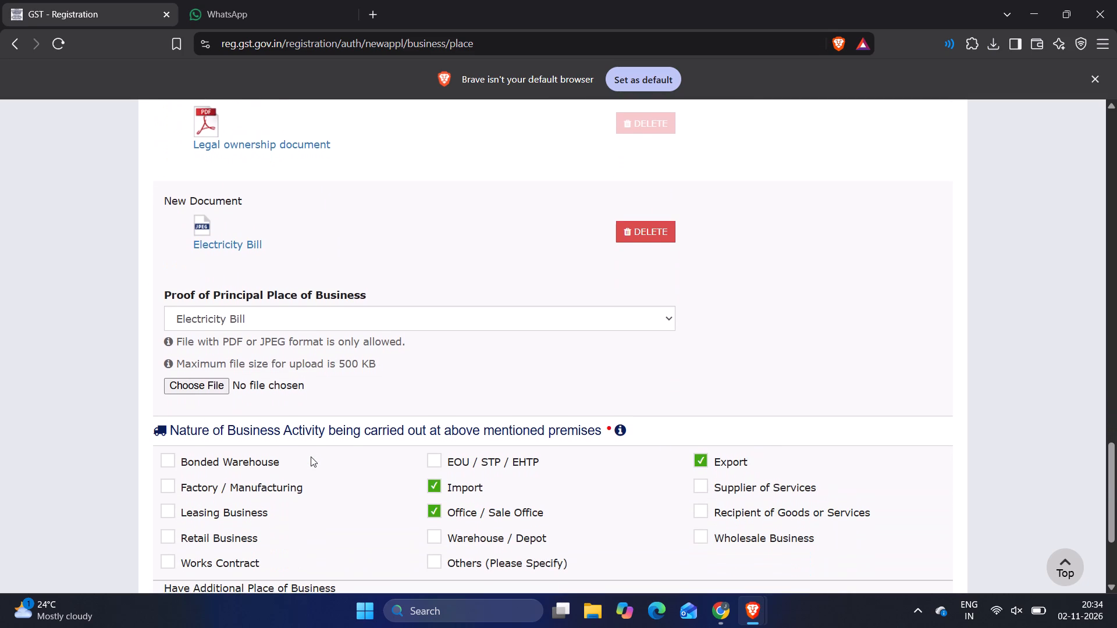
scroll(311, 456, "down", 2)
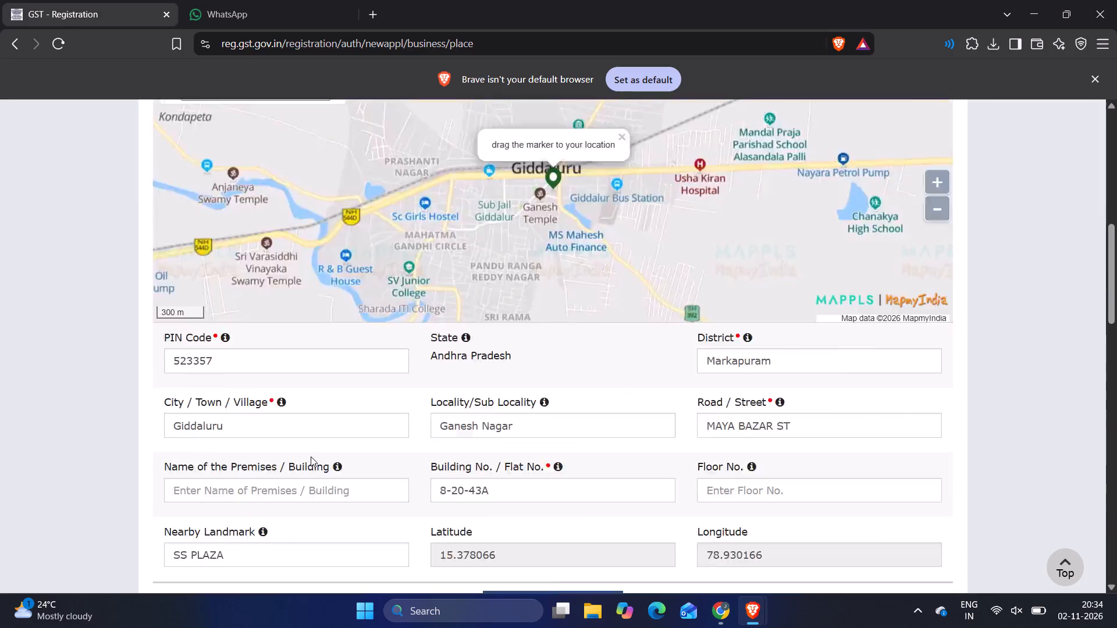
scroll(311, 456, "down", 1)
scroll(432, 572, "down", 4)
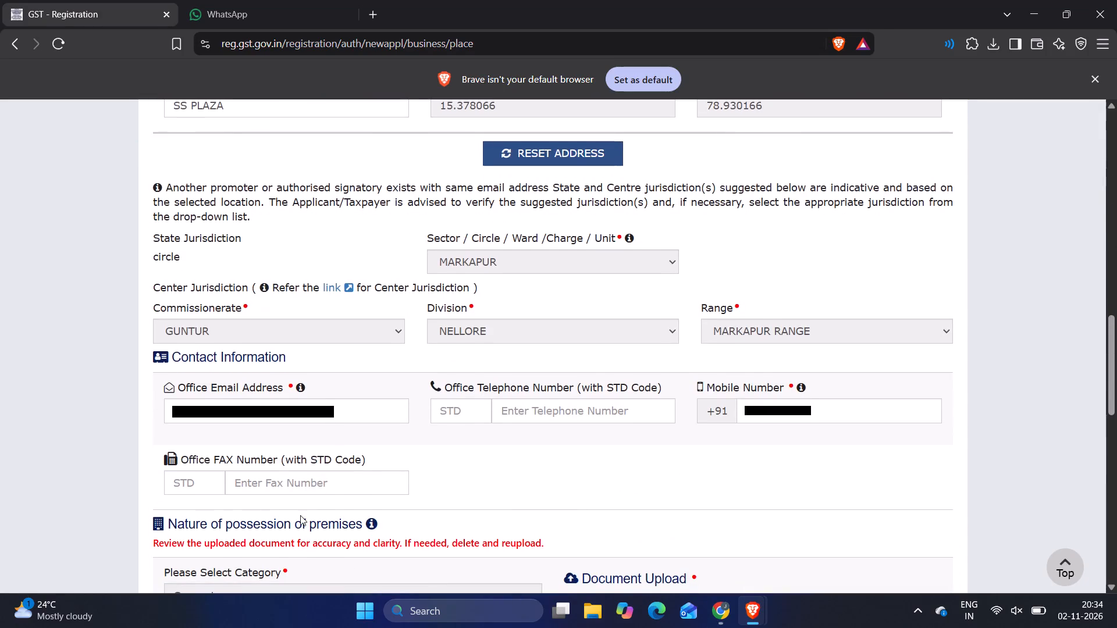
scroll(300, 515, "down", 6)
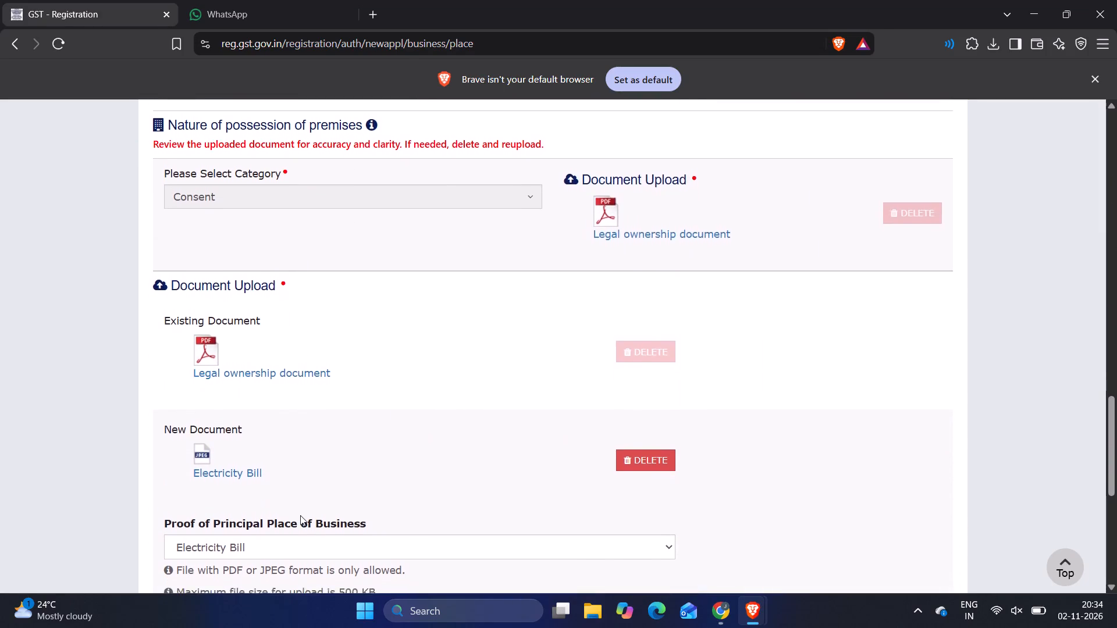
scroll(300, 515, "down", 3)
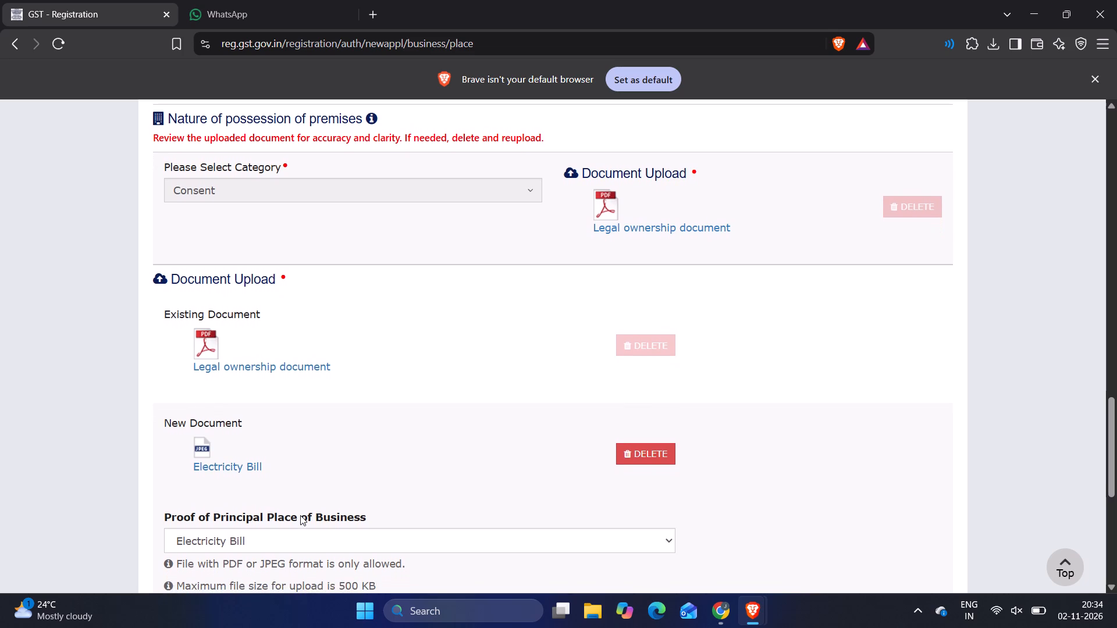
scroll(300, 515, "down", 1)
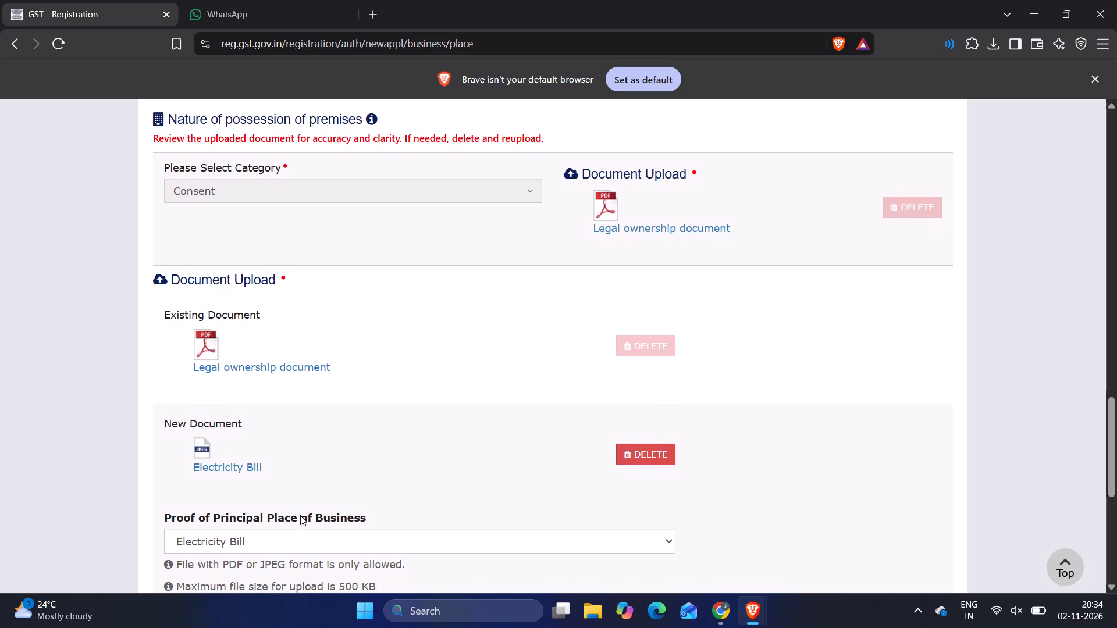
scroll(300, 515, "down", 1)
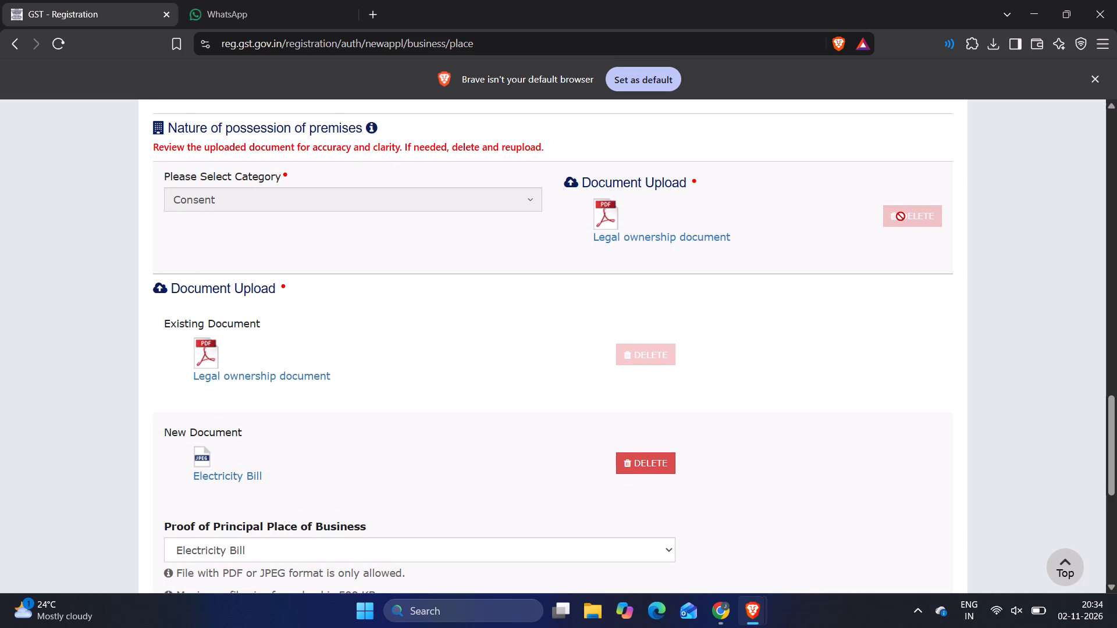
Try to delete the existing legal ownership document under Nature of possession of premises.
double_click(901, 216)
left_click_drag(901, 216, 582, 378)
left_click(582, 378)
Save the Principal Place of Business section with its new Electricity Bill document and continue.
scroll(315, 516, "down", 4)
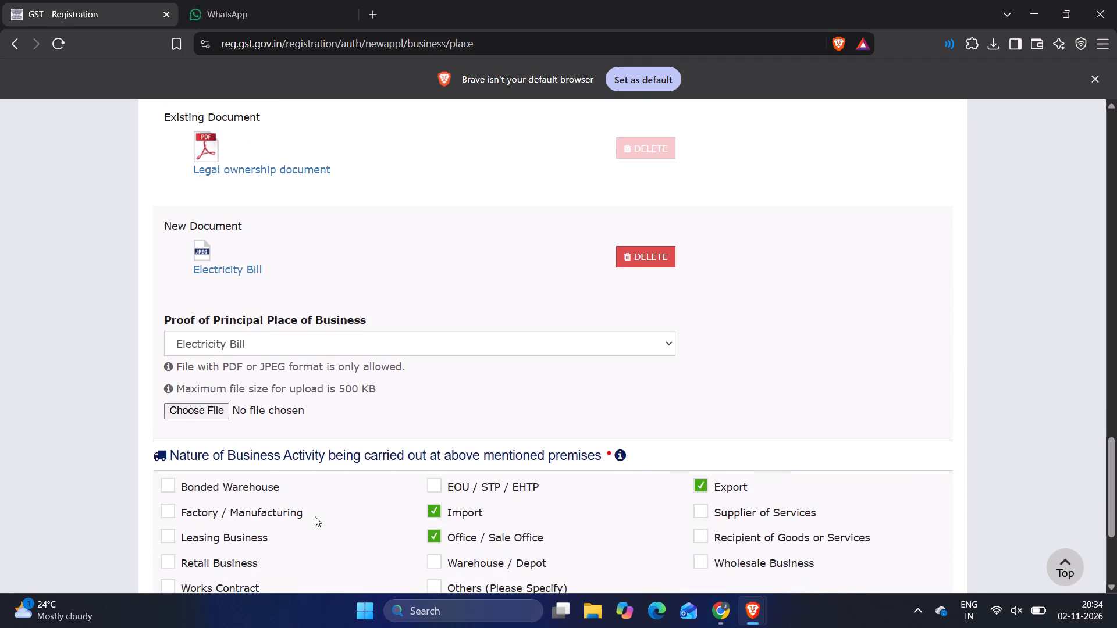
scroll(315, 516, "down", 3)
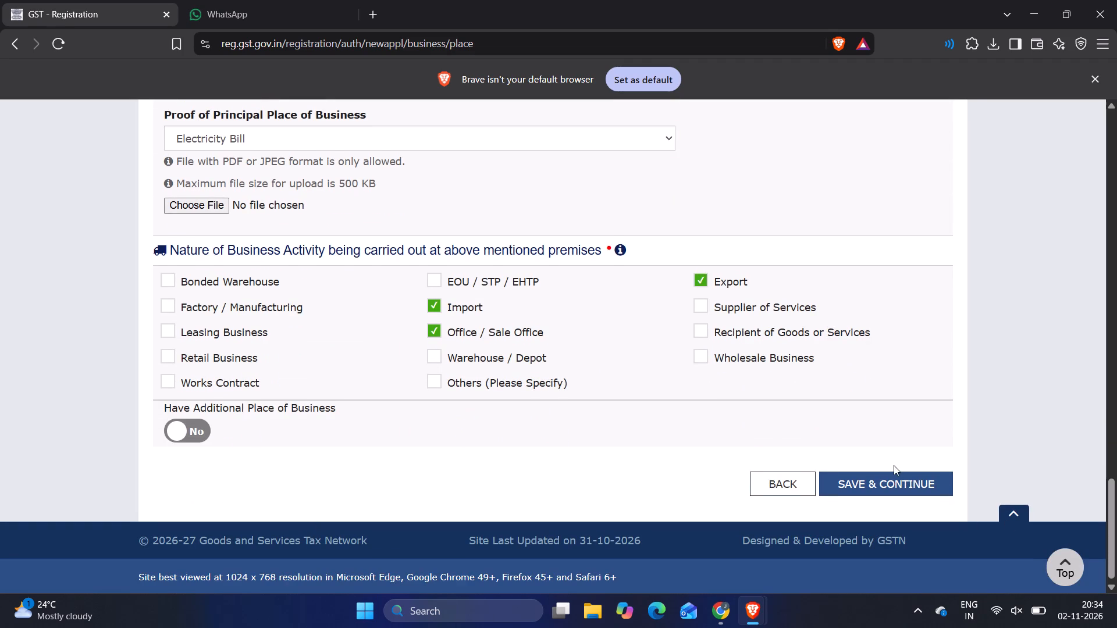
left_click(887, 489)
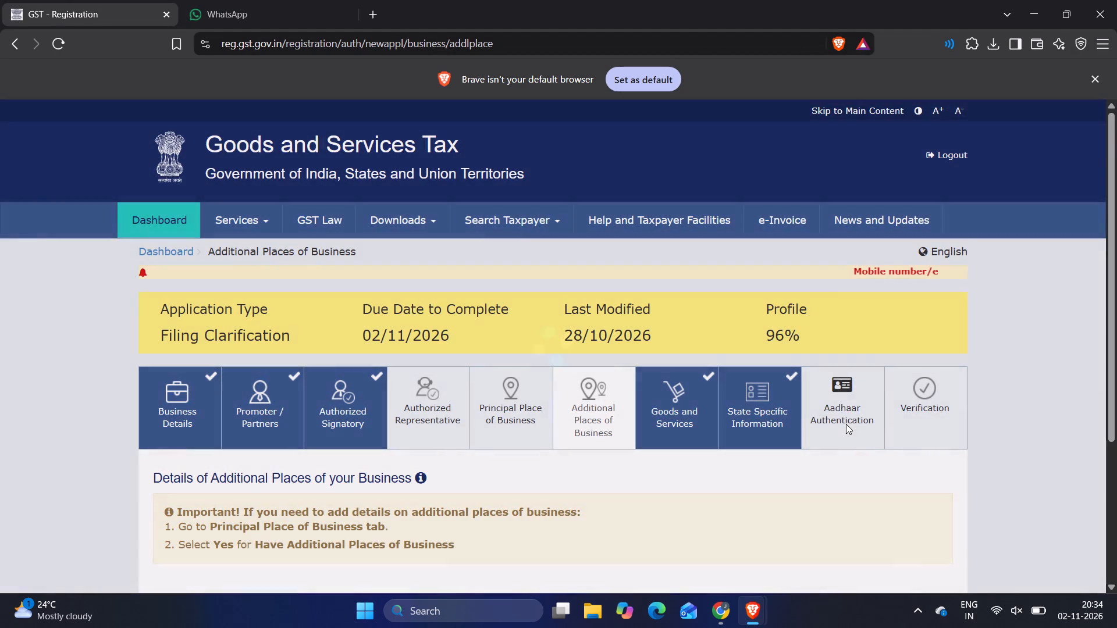
Open the Aadhaar Authentication section, check the proprietor's authentication status, and save and continue.
left_click(843, 423)
left_click(843, 423)
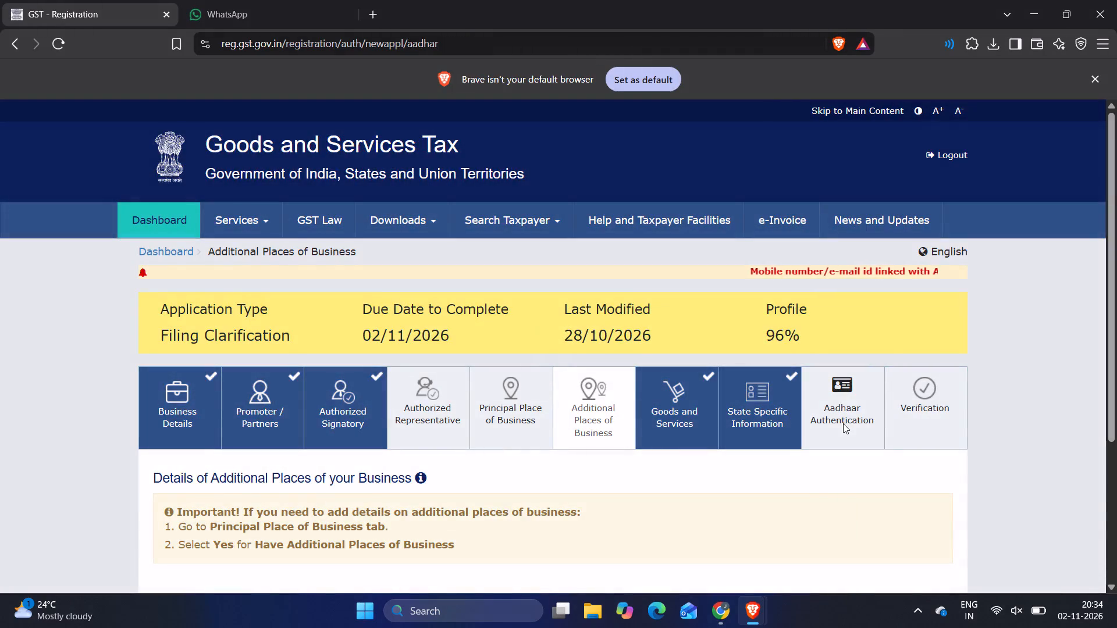
scroll(509, 570, "down", 4)
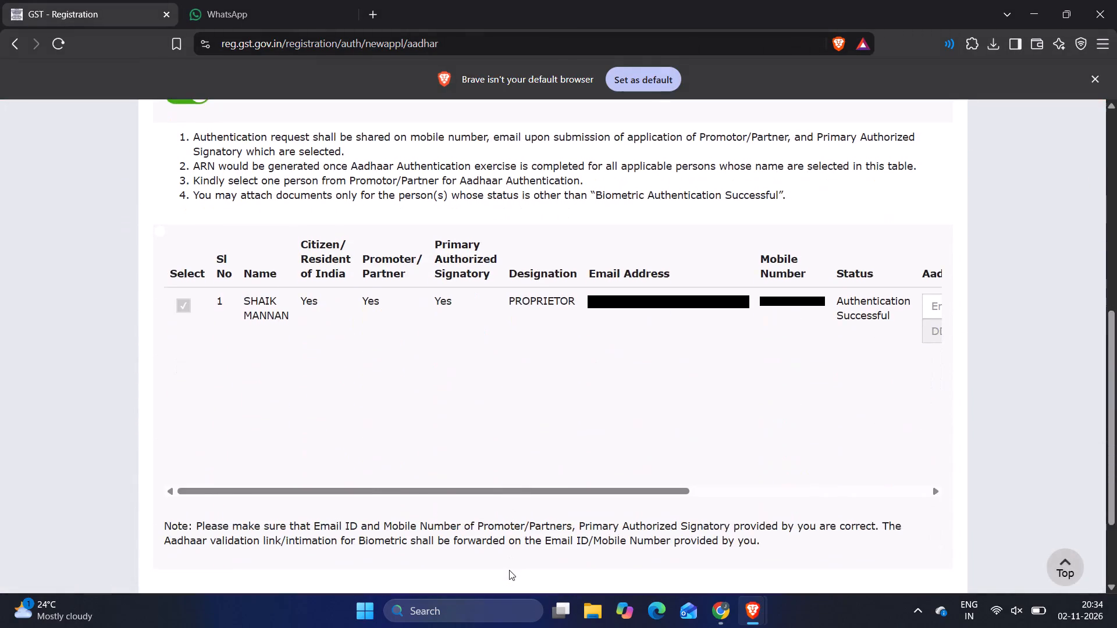
scroll(509, 570, "down", 3)
left_click(893, 481)
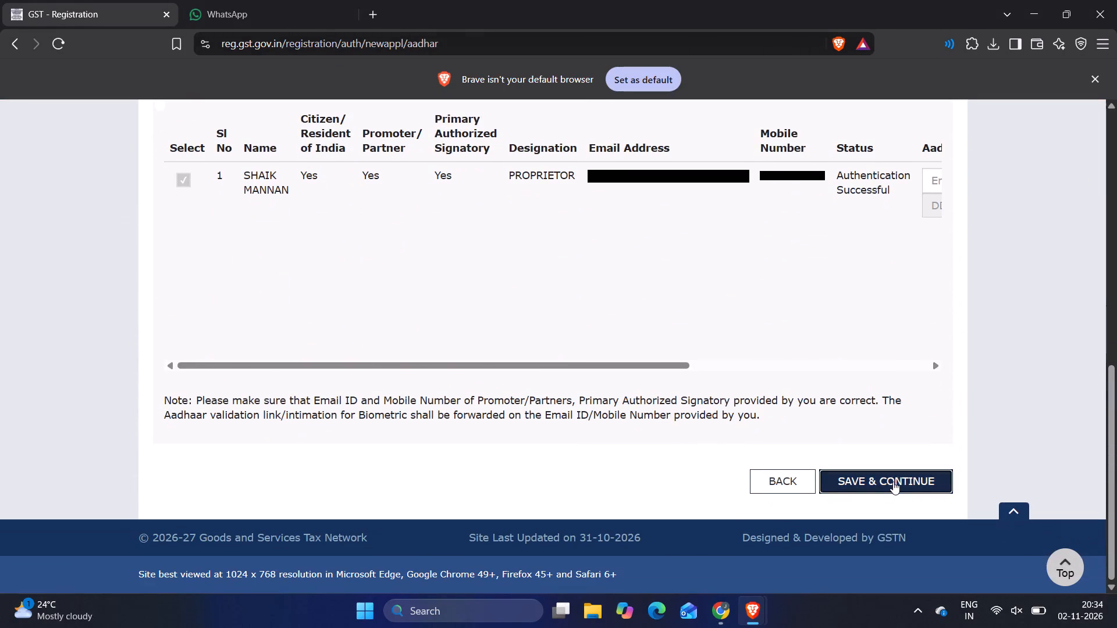
Review the Verification section's queries, remarks, supporting document area, declaration and authorized signatory fields.
scroll(538, 541, "down", 3)
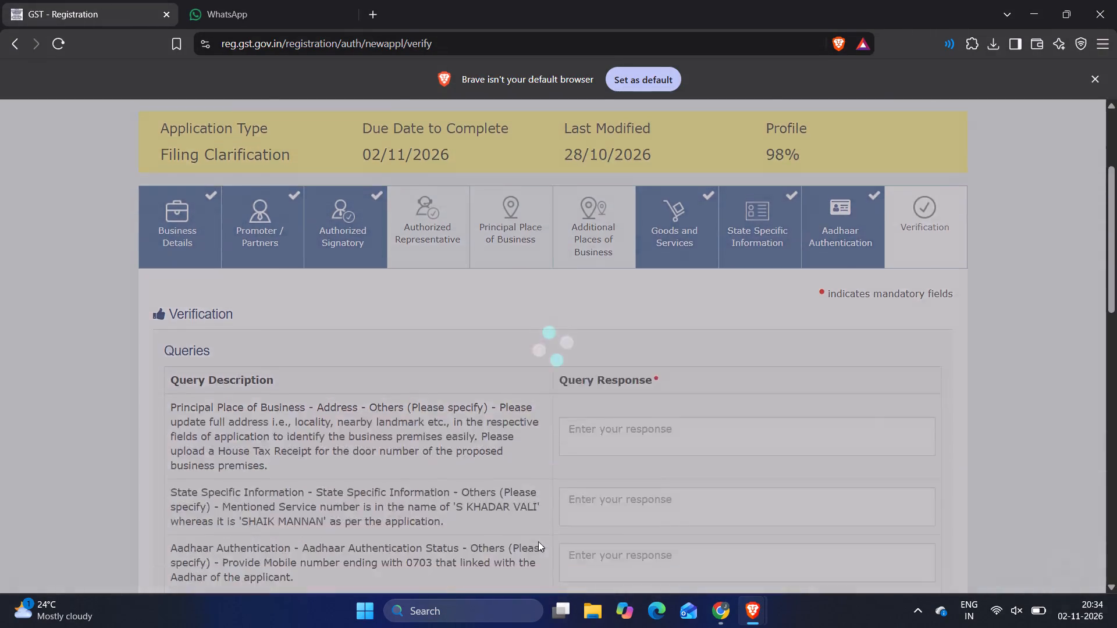
scroll(538, 541, "down", 1)
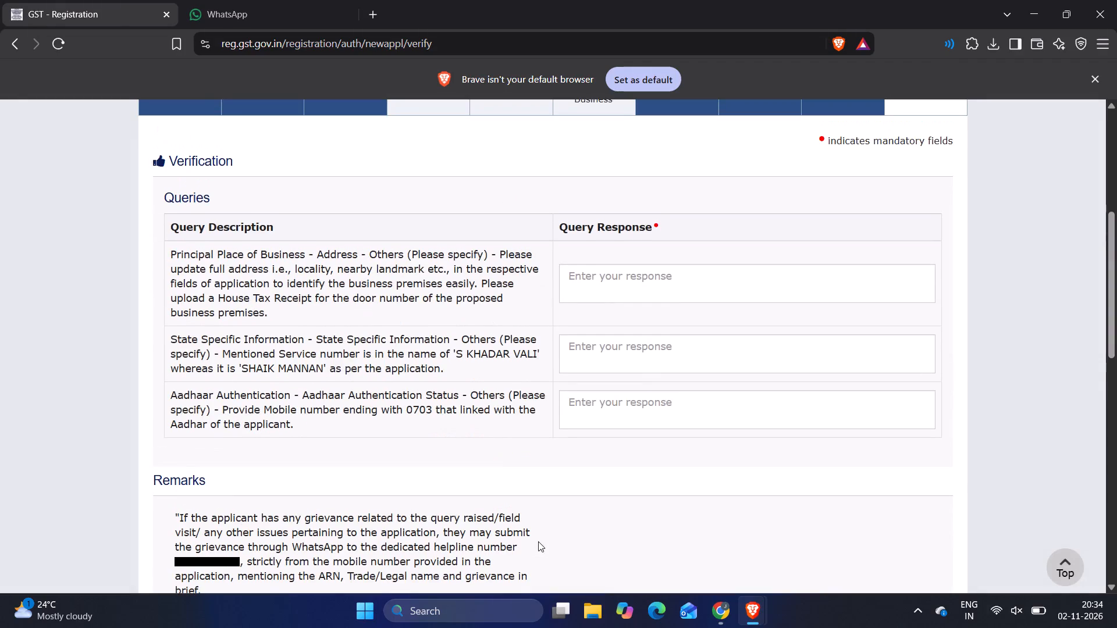
scroll(538, 541, "down", 2)
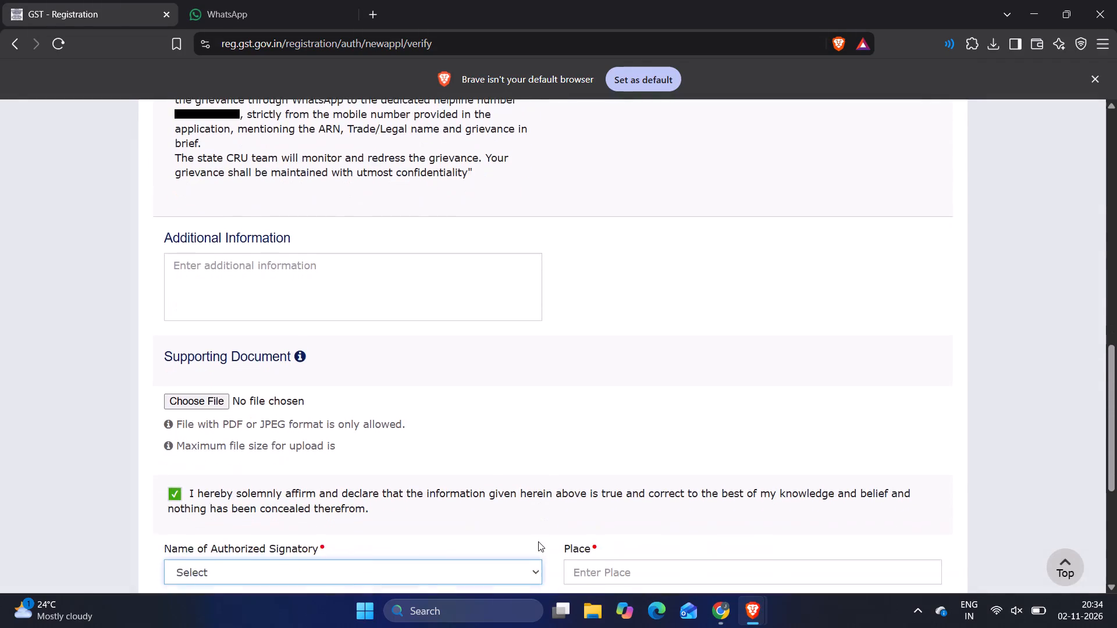
scroll(538, 541, "down", 4)
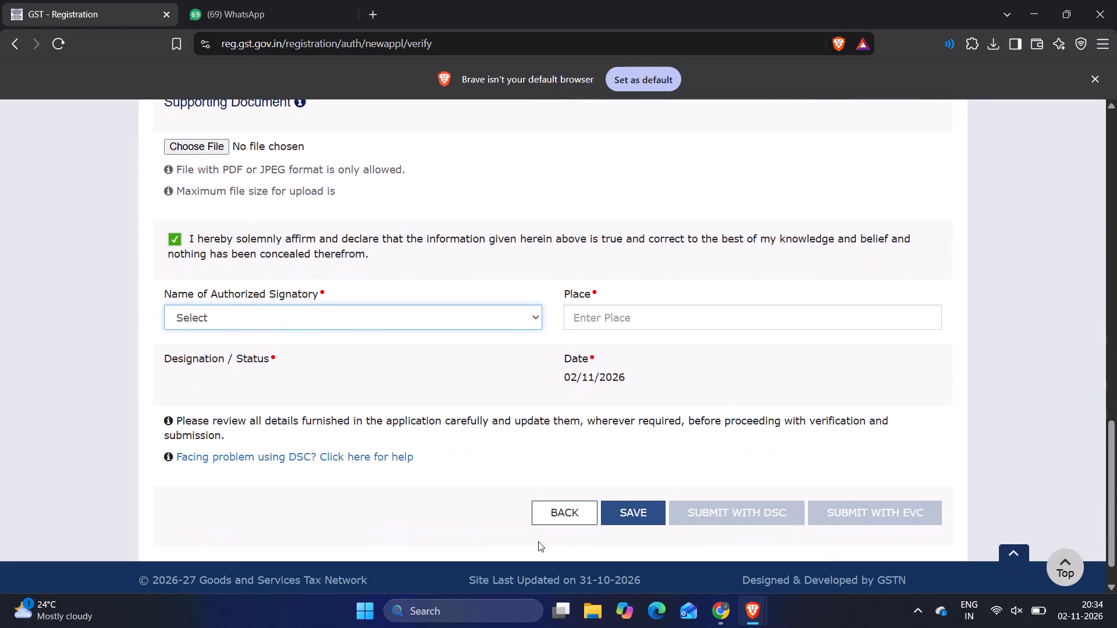
scroll(538, 541, "up", 5)
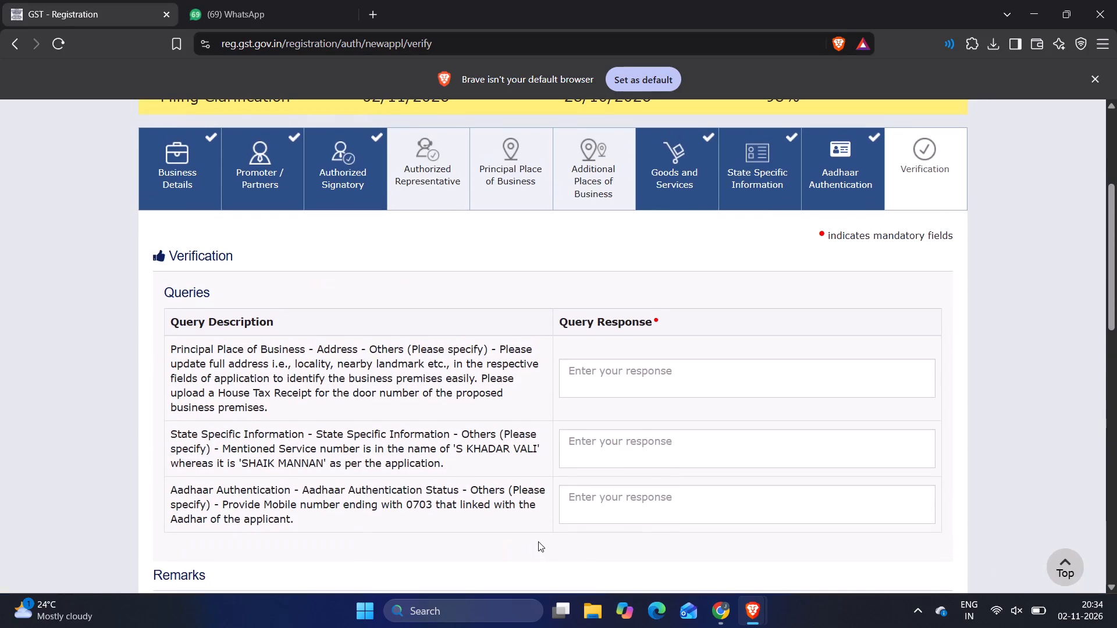
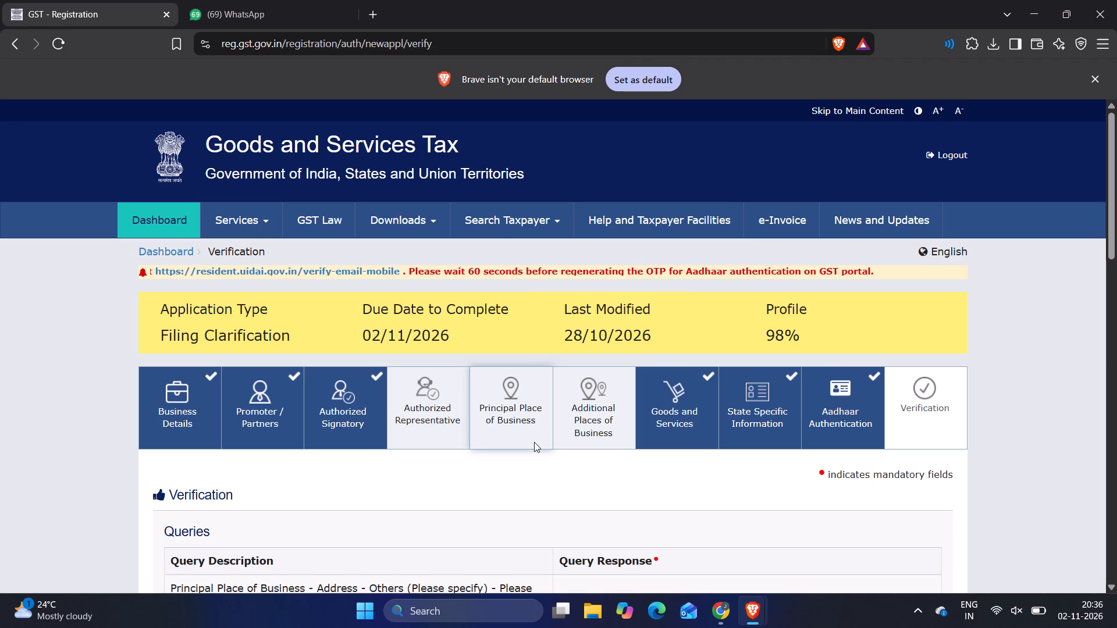
Read the officer's query descriptions on the principal place of business, state specific information and Aadhaar authentication in the Verification section.
scroll(534, 442, "down", 1)
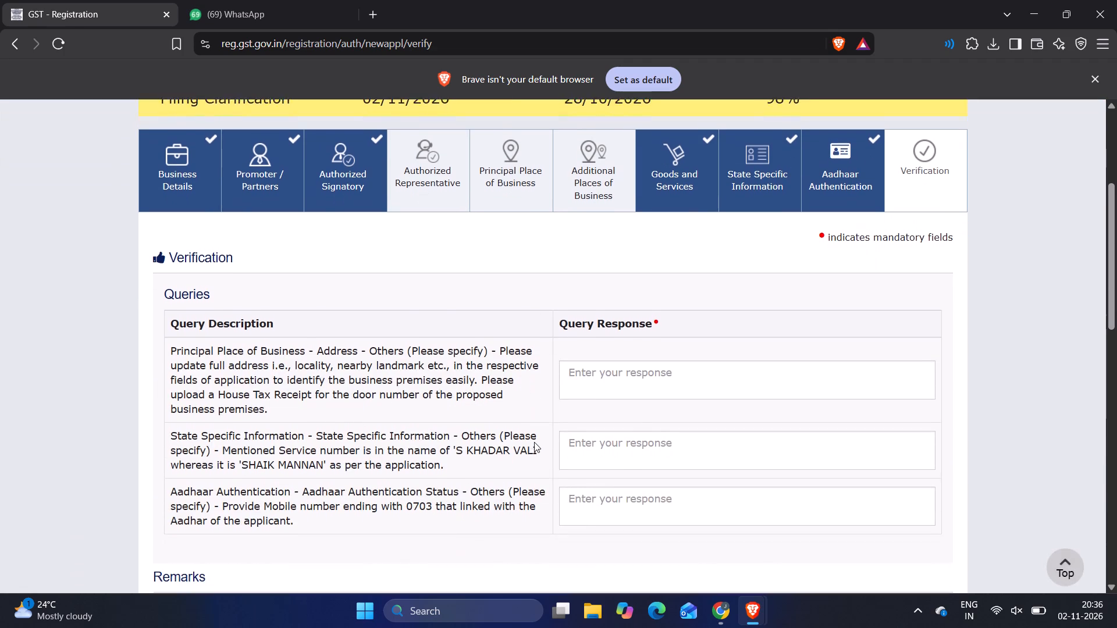
scroll(534, 442, "down", 3)
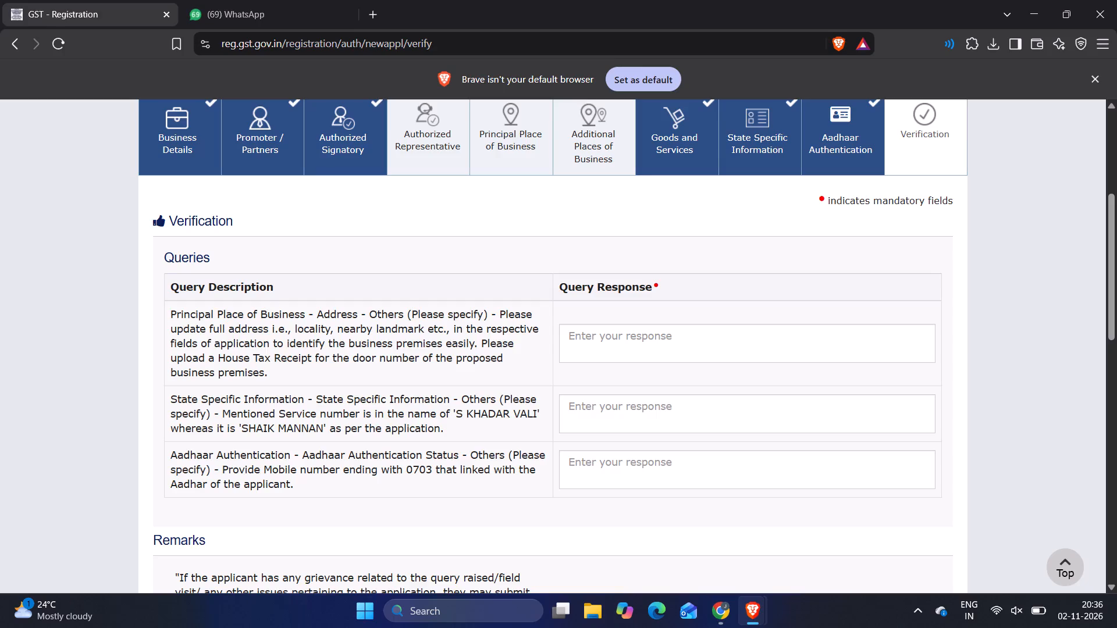
scroll(284, 420, "down", 1)
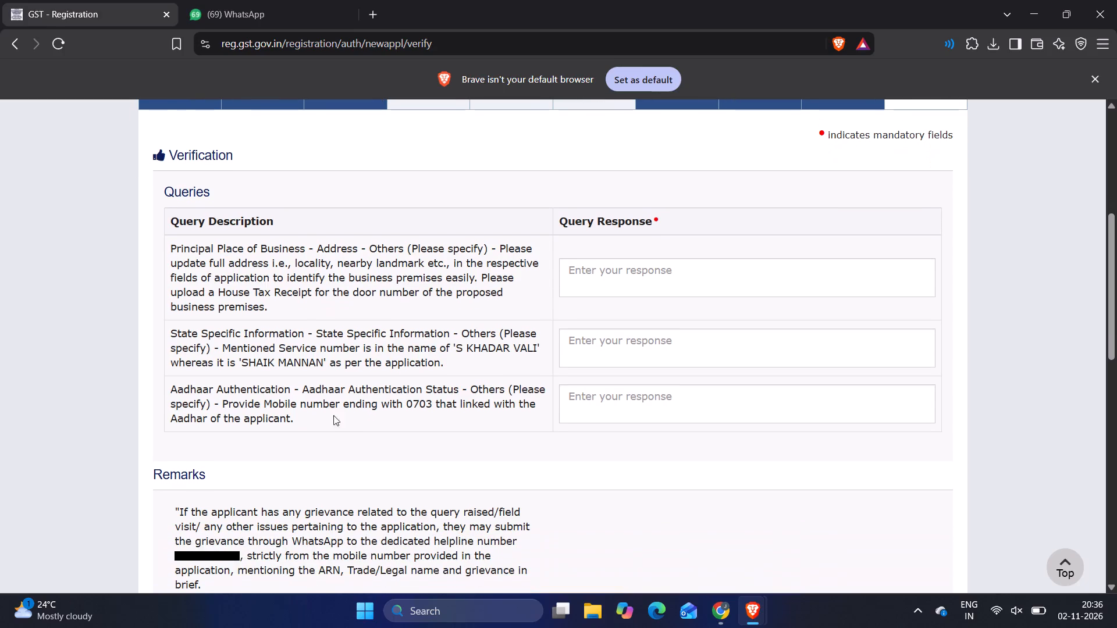
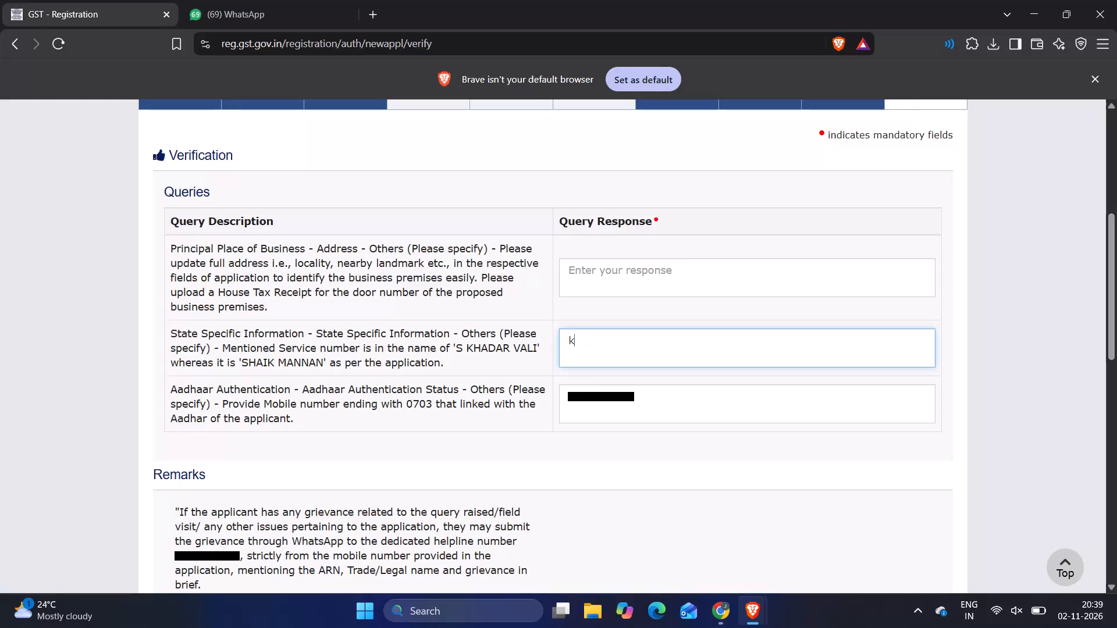
Clear the stray letter from the State Specific Information query response.
key("BackSpace")
key("BackSpace")
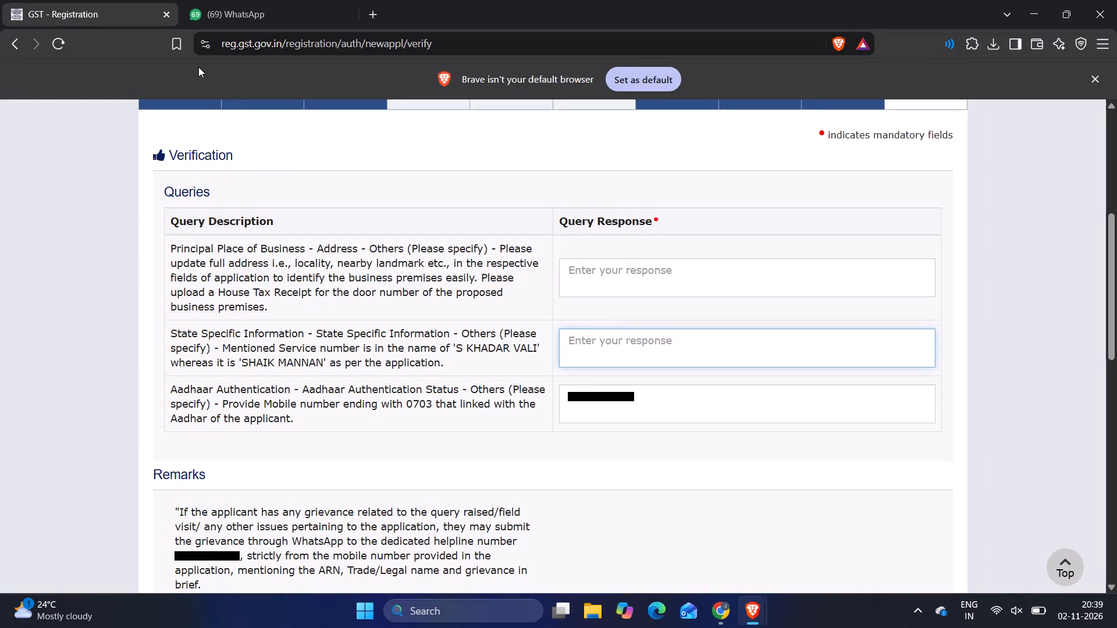
Check the copied electricity service connection explanation by pasting it into a new browser tab's address bar, and close that tab.
left_click(365, 15)
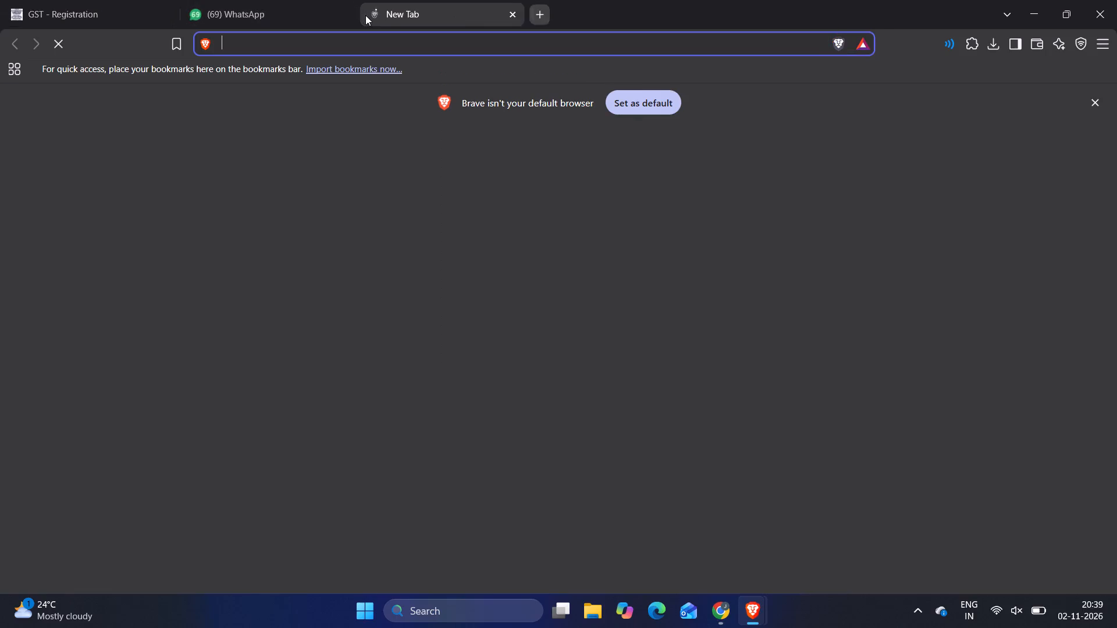
key("ctrl+v")
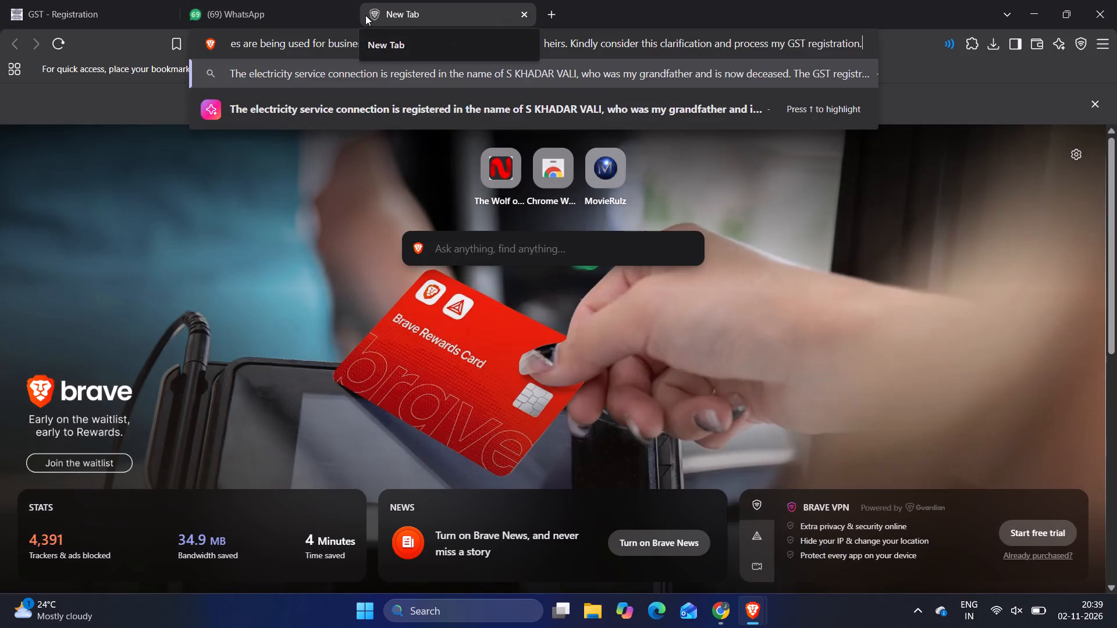
key("BackSpace")
key("BackSpace")
key("BackSpace")
key("BackSpace")
key("BackSpace")
key("BackSpace")
key("BackSpace")
key("BackSpace")
key("BackSpace")
key("BackSpace")
key("BackSpace")
key("BackSpace")
key("BackSpace")
key("BackSpace")
key("BackSpace")
key("BackSpace")
key("BackSpace")
key("BackSpace")
key("BackSpace")
key("BackSpace")
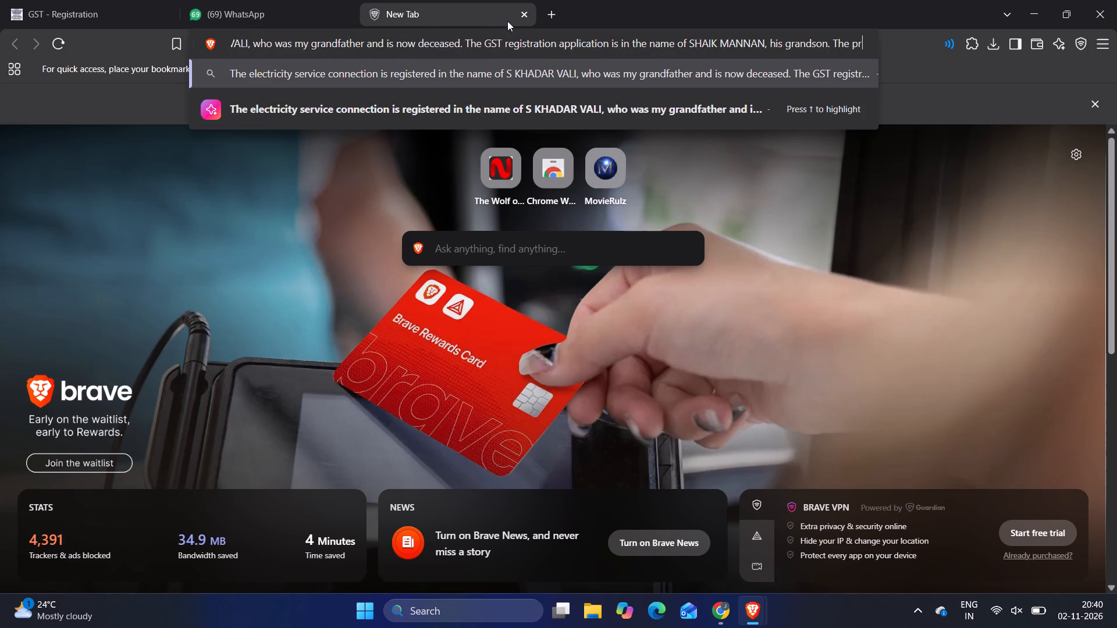
left_click(525, 17)
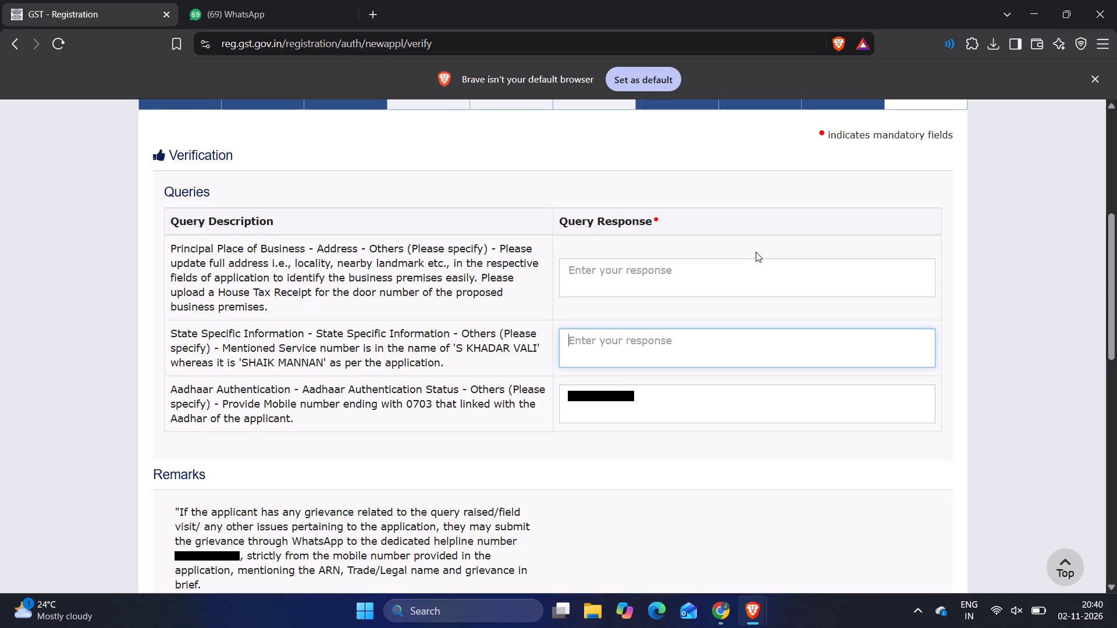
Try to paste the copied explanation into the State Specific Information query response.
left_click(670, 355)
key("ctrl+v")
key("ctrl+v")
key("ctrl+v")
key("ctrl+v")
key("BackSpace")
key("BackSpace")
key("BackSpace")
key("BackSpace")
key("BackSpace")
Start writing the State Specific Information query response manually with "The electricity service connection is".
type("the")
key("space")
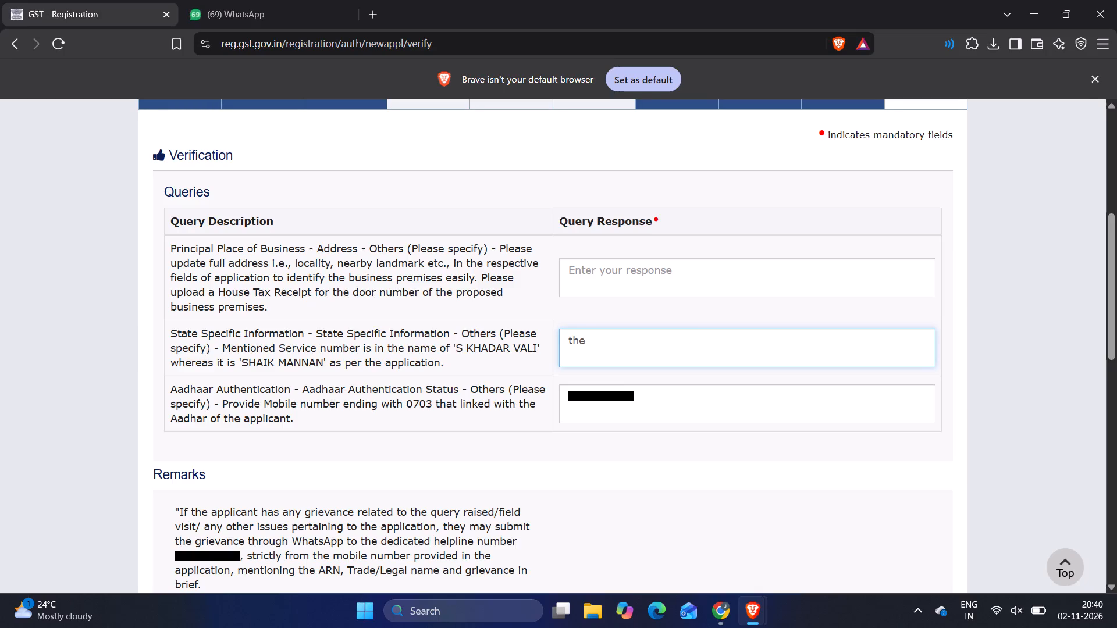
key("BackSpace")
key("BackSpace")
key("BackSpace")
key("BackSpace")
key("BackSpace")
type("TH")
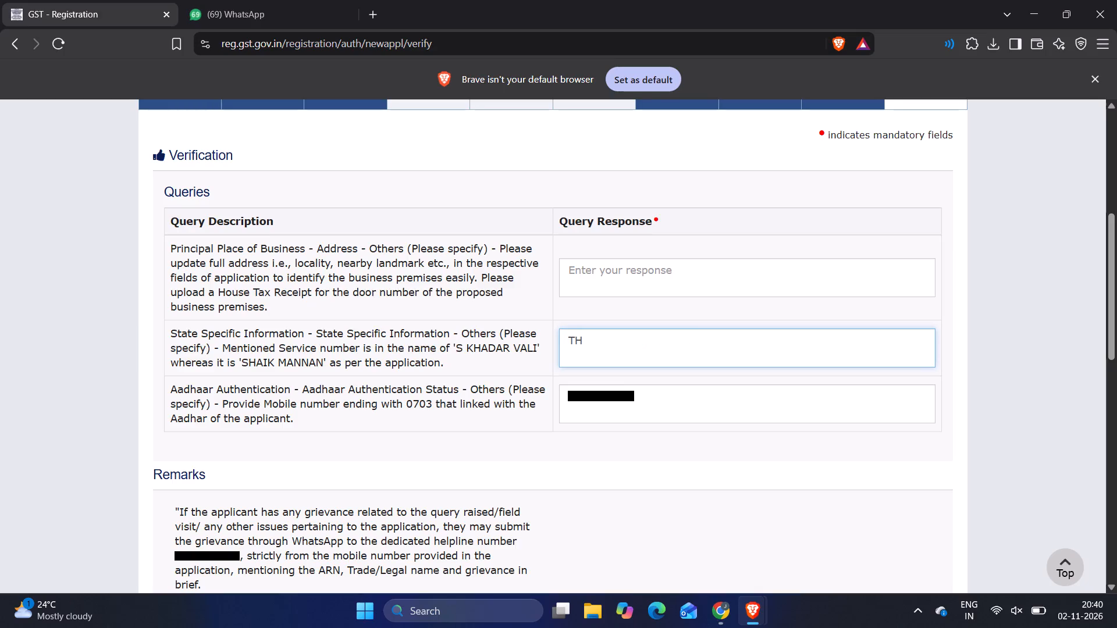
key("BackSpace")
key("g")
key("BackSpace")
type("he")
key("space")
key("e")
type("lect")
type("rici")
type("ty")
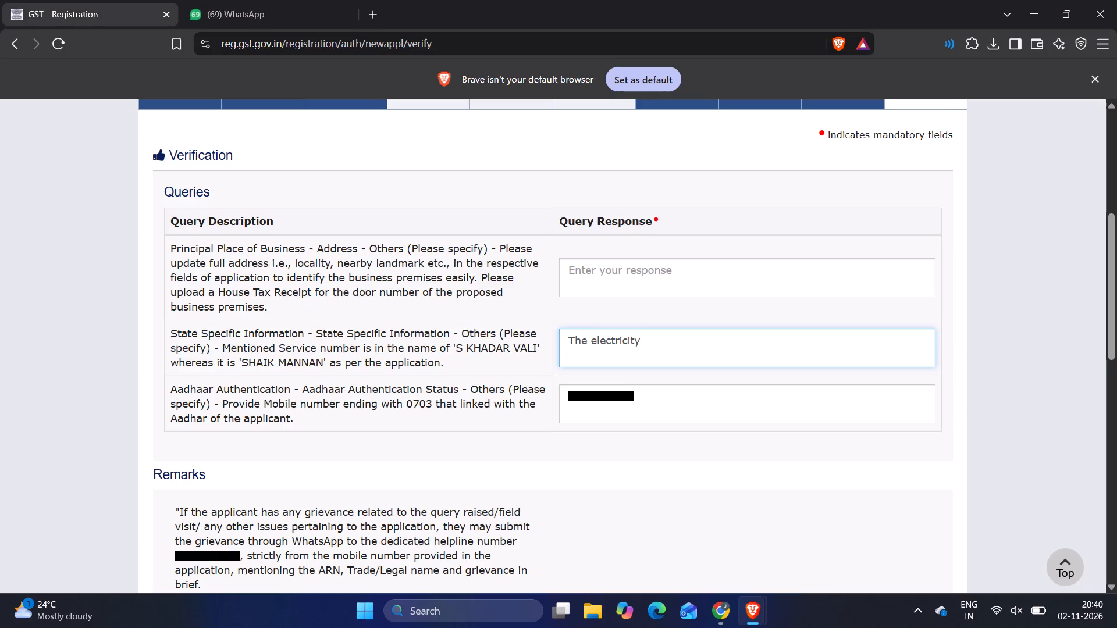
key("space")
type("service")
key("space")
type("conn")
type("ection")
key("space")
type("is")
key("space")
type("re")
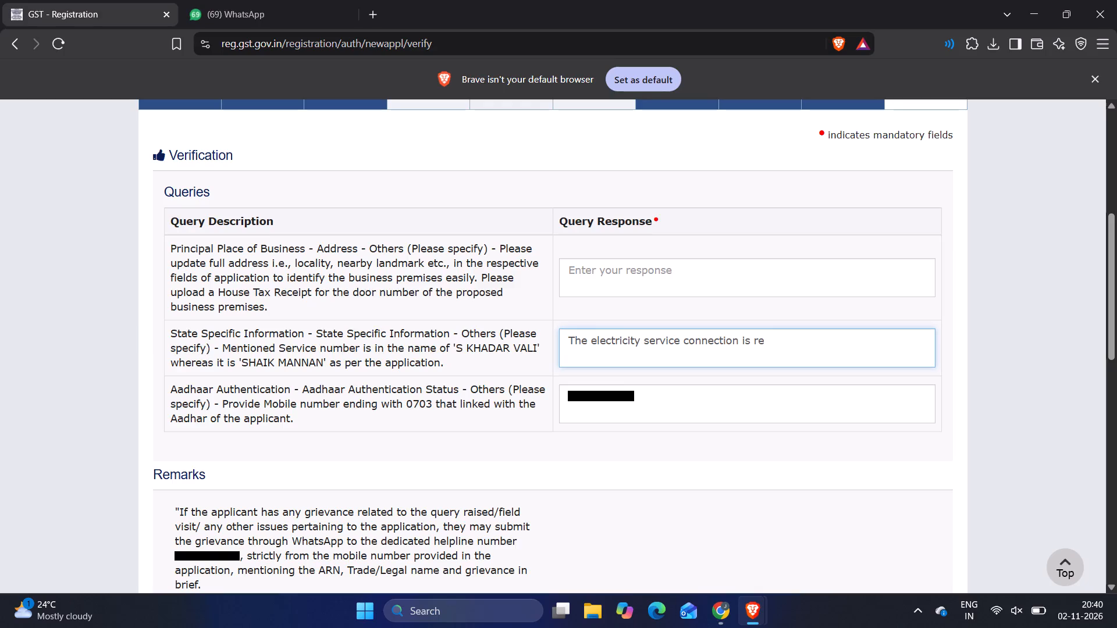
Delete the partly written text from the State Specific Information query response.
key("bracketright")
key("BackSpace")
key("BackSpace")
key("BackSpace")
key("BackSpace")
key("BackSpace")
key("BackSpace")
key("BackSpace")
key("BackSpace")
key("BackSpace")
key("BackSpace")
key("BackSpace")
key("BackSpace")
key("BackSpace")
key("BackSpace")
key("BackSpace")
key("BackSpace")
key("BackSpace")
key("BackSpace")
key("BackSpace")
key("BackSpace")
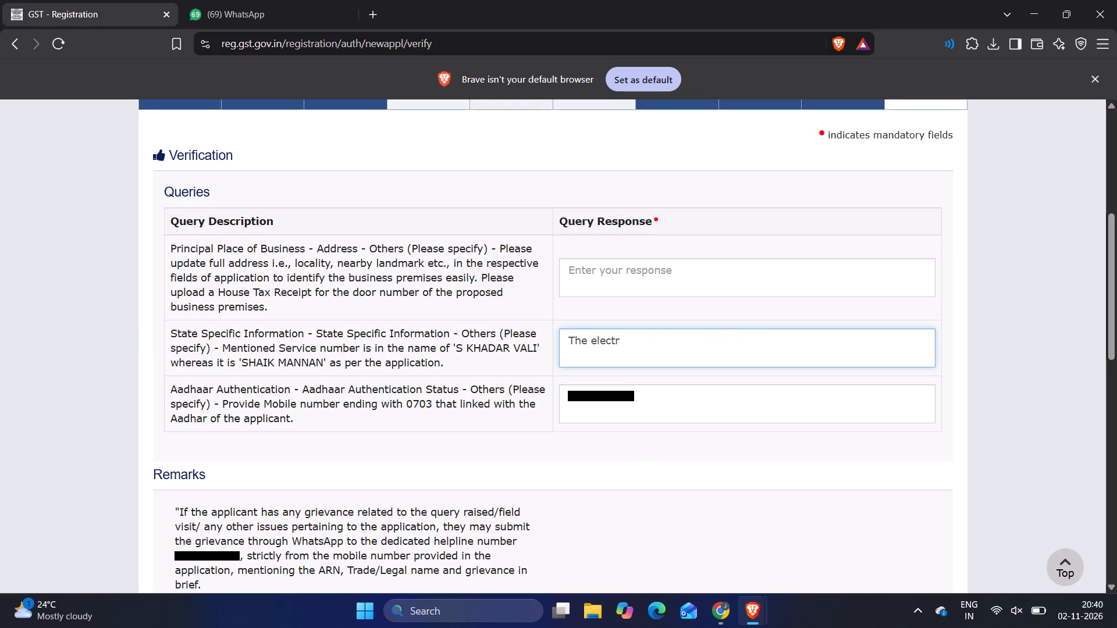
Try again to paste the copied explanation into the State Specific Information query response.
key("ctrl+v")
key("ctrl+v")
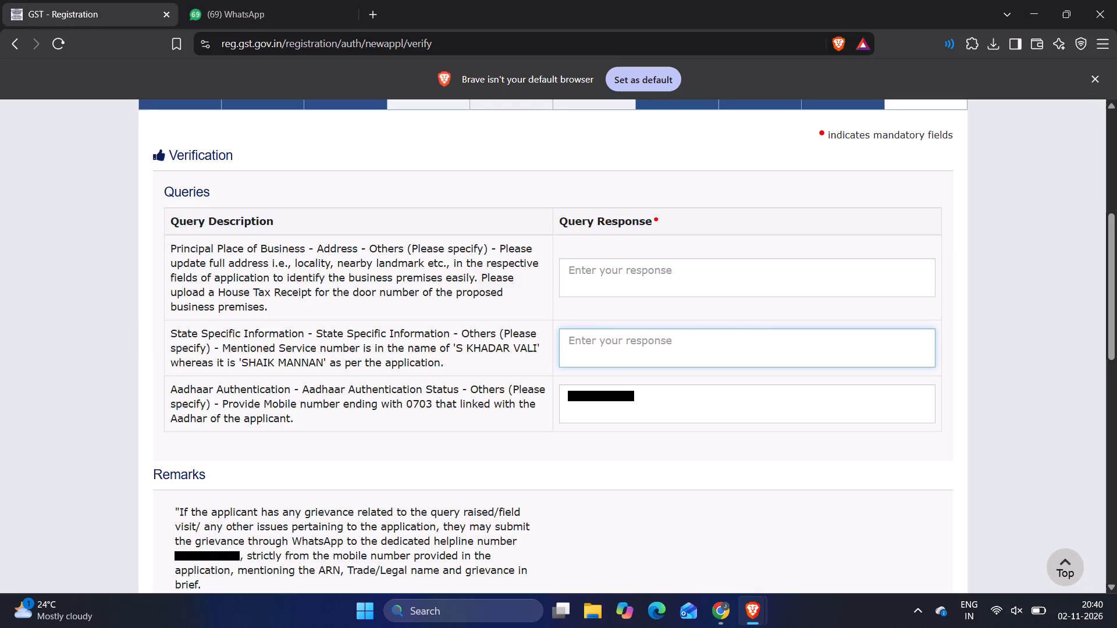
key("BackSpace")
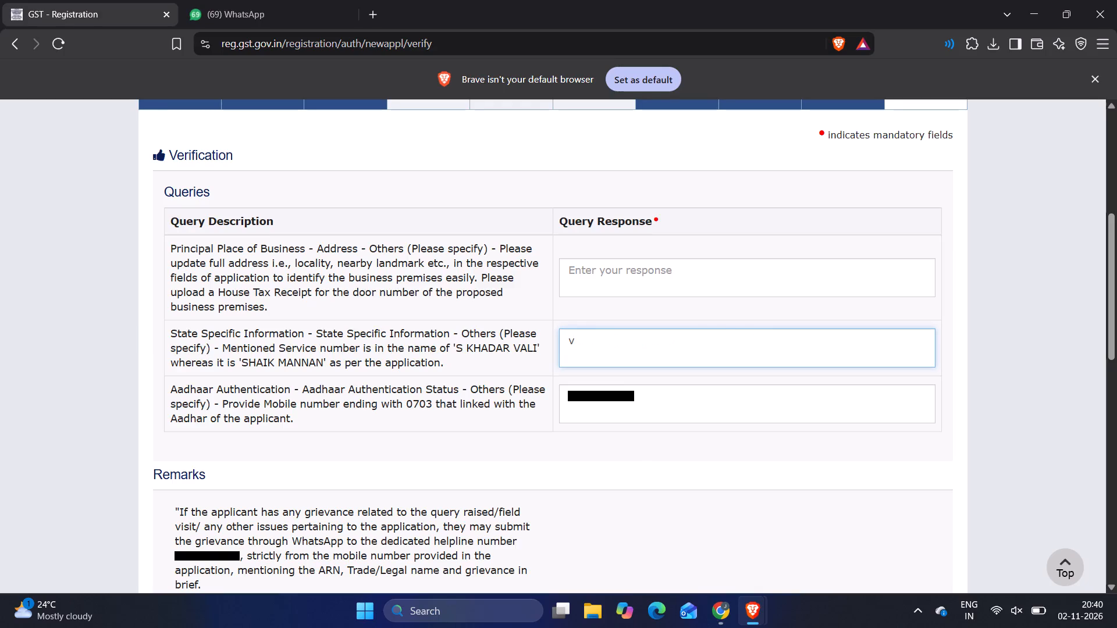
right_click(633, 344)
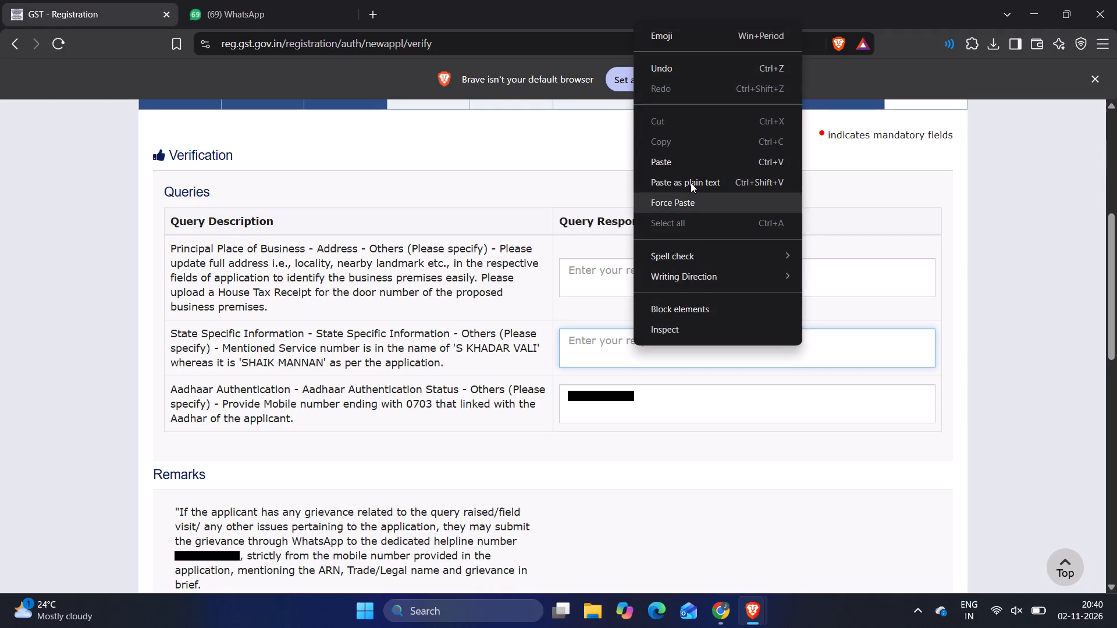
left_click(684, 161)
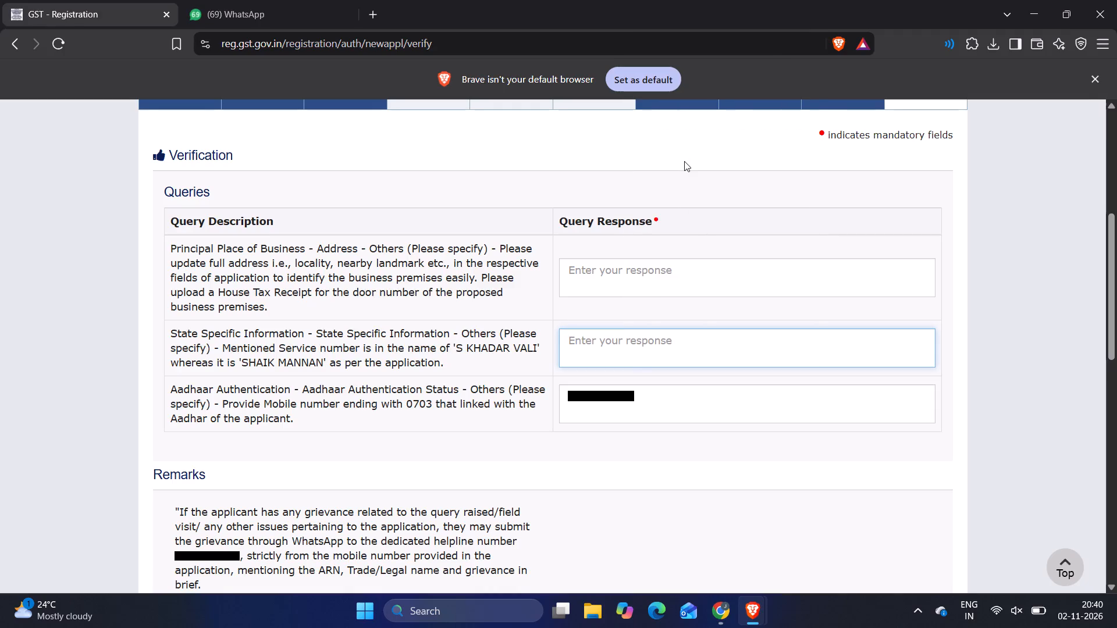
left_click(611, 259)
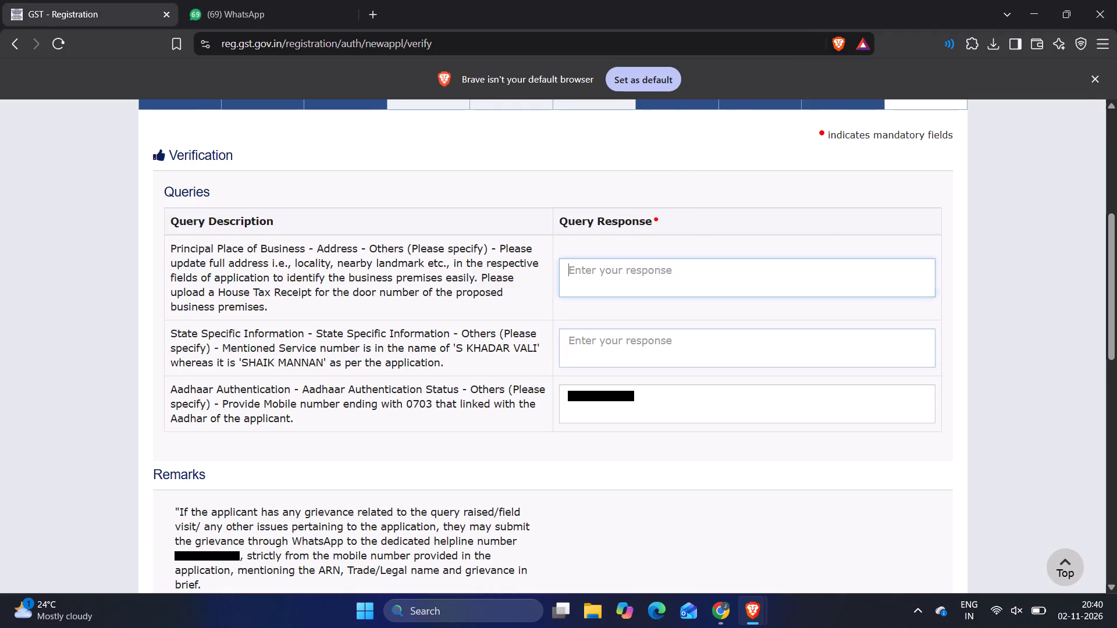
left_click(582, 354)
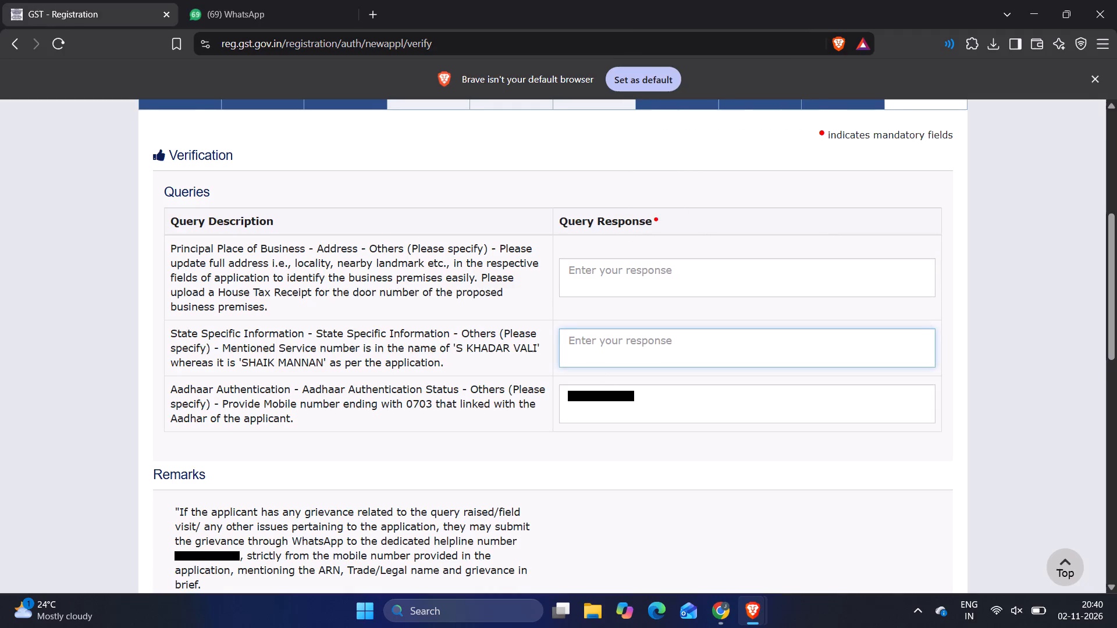
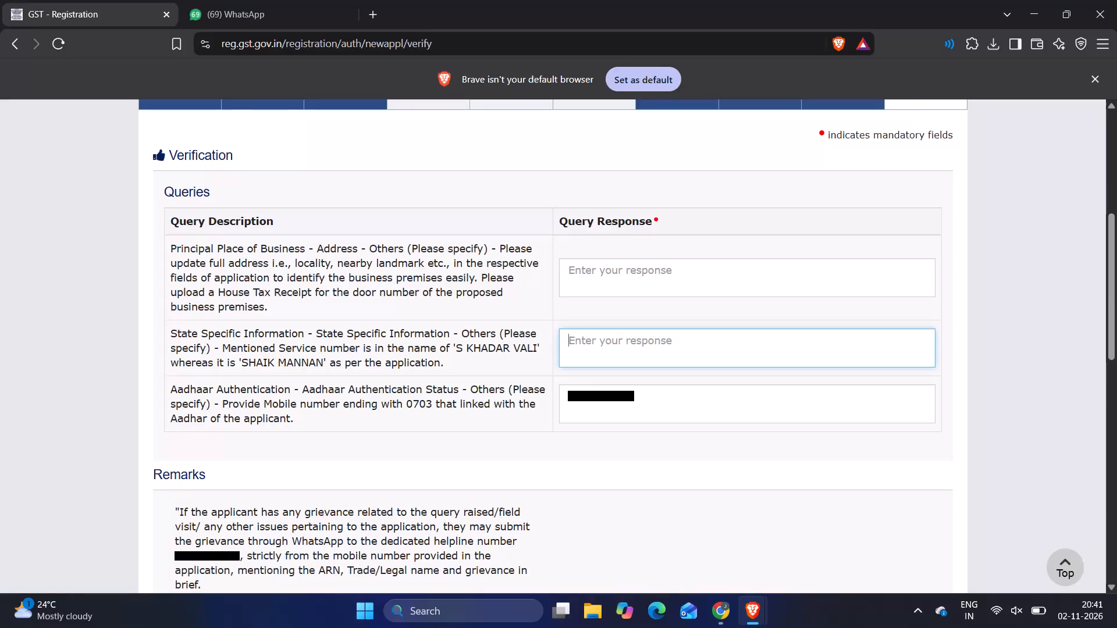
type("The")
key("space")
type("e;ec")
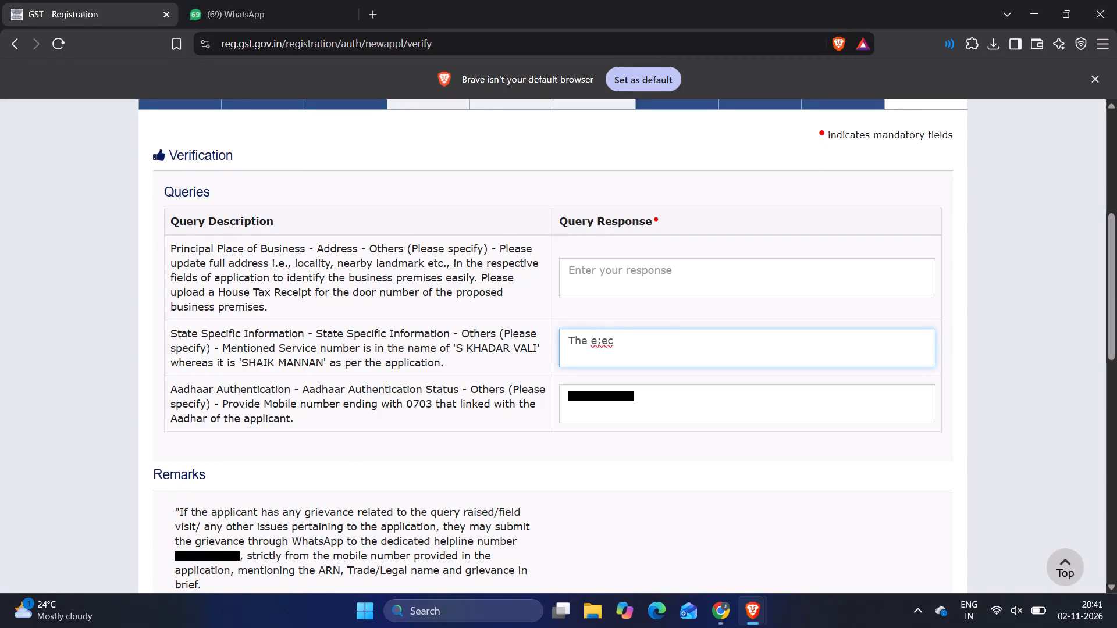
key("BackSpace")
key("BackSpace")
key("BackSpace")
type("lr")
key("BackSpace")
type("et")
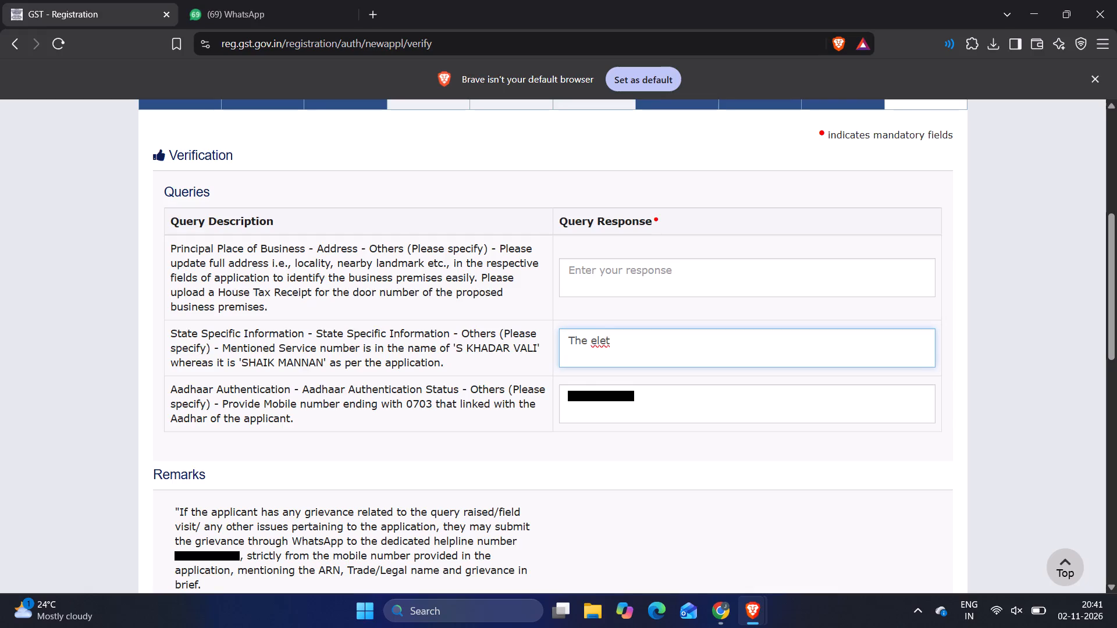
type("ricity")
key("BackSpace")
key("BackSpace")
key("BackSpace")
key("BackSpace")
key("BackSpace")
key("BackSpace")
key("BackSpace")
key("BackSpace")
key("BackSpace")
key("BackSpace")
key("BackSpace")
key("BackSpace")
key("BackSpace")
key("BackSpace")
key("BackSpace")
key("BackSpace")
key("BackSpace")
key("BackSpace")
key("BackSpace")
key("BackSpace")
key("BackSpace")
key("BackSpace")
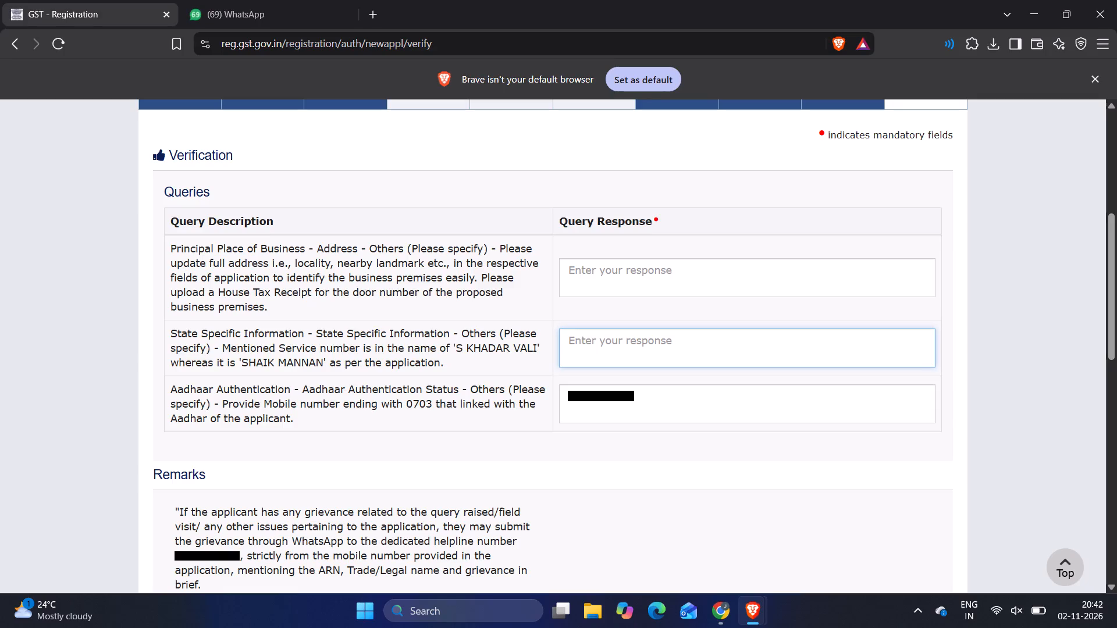
Begin the State Specific Information query response with "the electricity service connection is".
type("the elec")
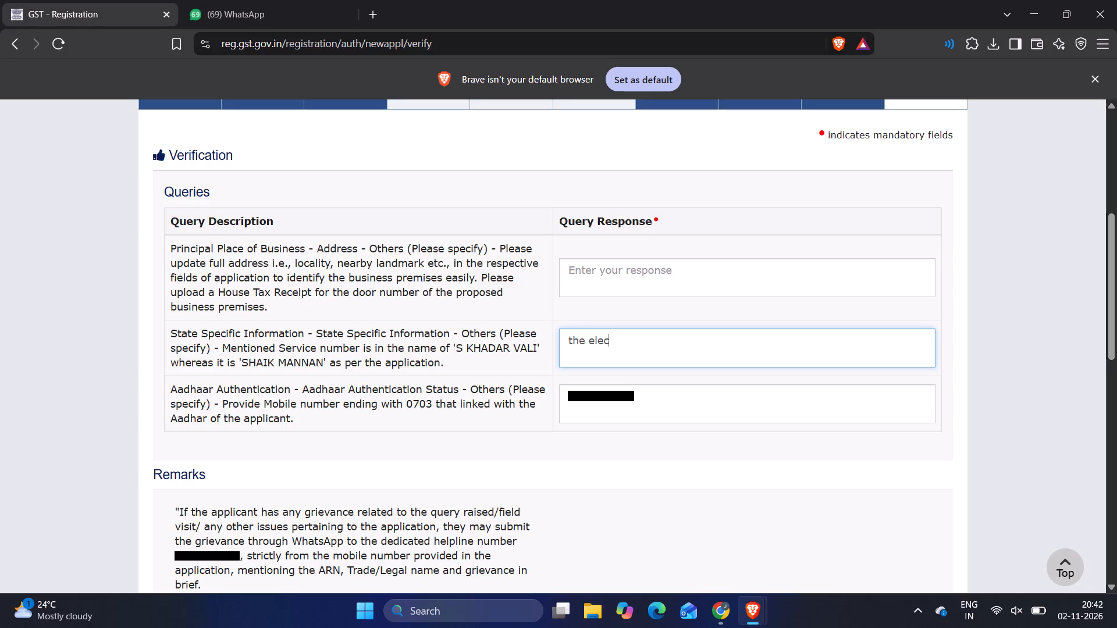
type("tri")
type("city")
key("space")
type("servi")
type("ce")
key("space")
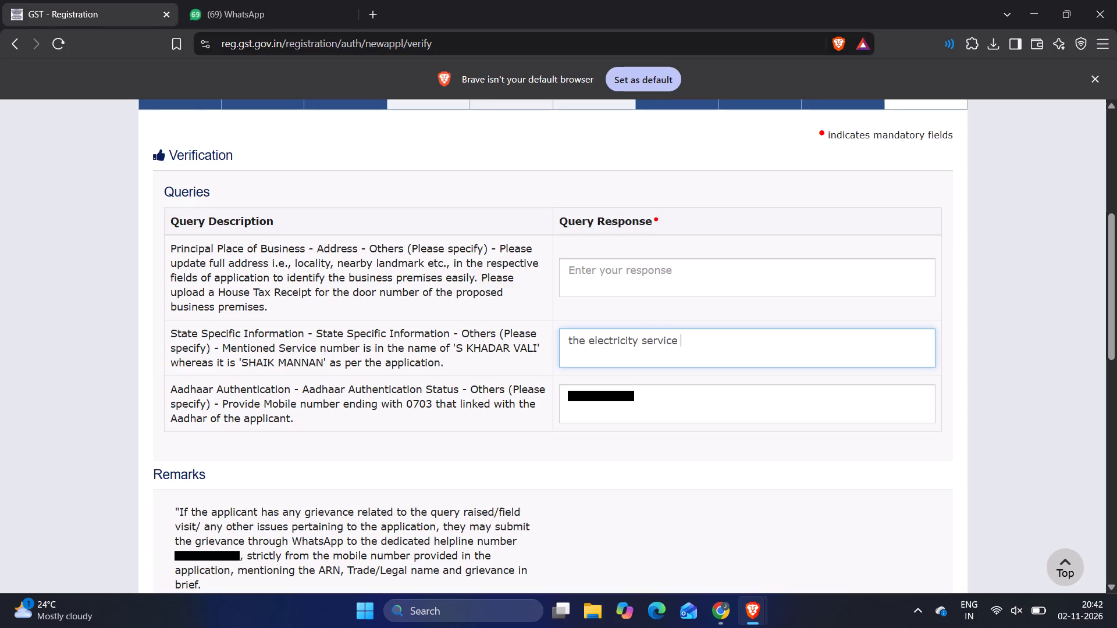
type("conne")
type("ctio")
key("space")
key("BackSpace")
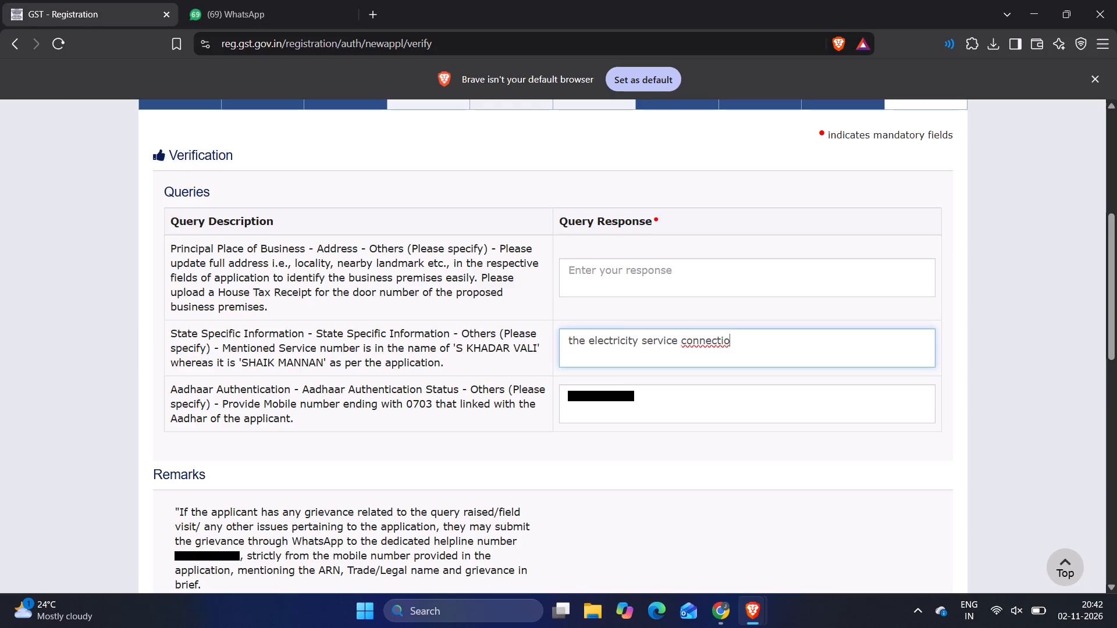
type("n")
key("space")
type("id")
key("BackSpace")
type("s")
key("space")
Continue the State Specific Information response with "registered in the name of".
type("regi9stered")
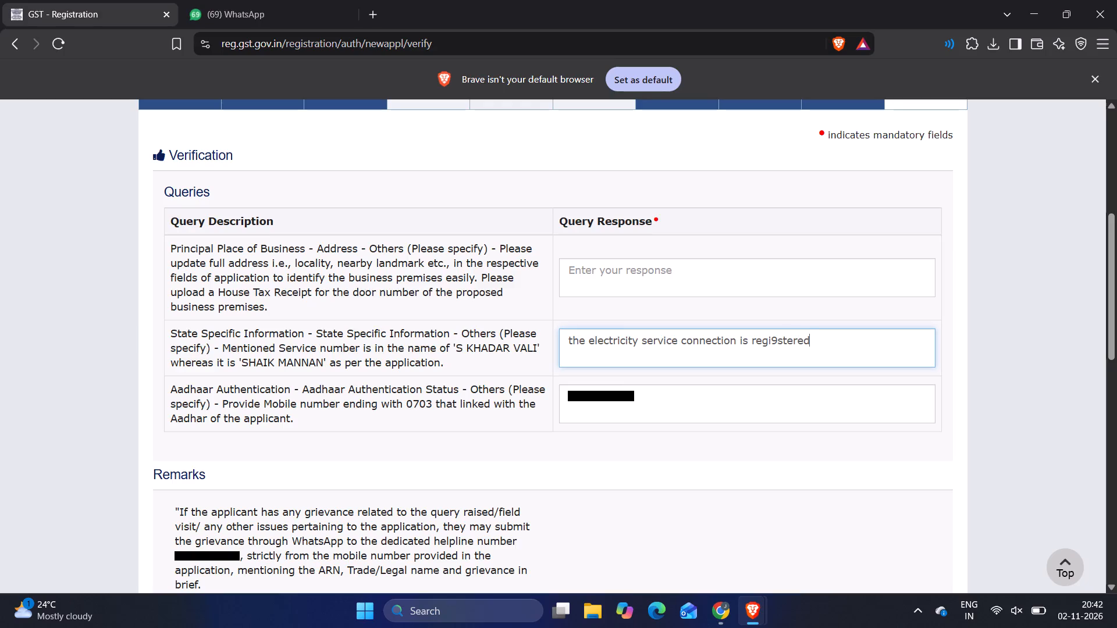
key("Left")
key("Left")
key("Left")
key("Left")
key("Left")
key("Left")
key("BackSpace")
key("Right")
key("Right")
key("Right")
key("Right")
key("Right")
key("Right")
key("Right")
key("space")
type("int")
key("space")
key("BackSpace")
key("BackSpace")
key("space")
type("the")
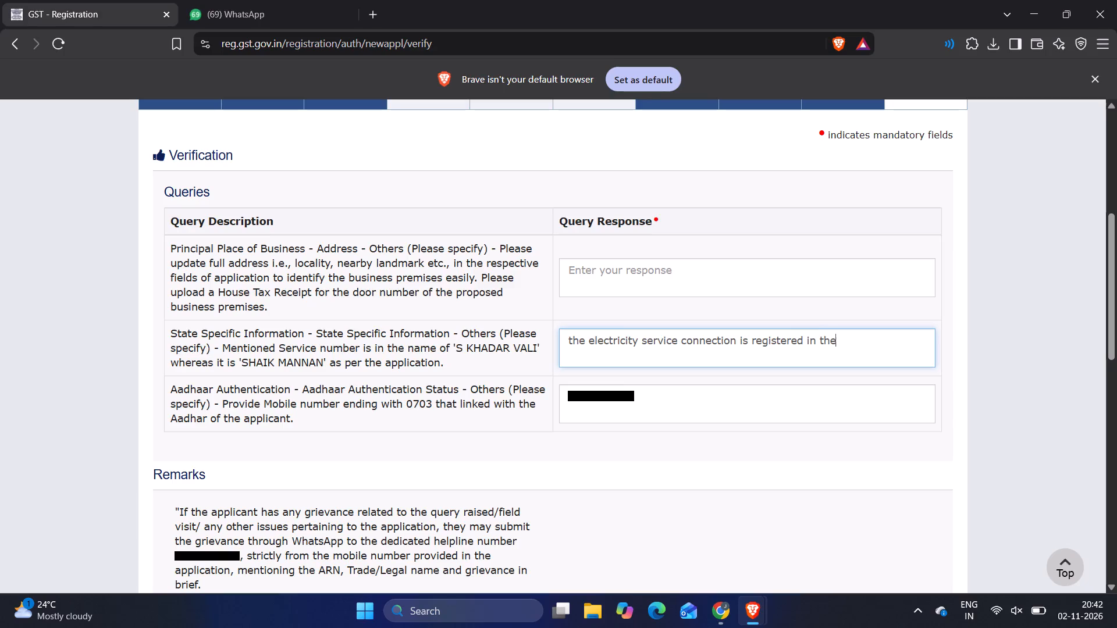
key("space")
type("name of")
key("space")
Add the registered service holder's name in capitals to the State Specific Information response.
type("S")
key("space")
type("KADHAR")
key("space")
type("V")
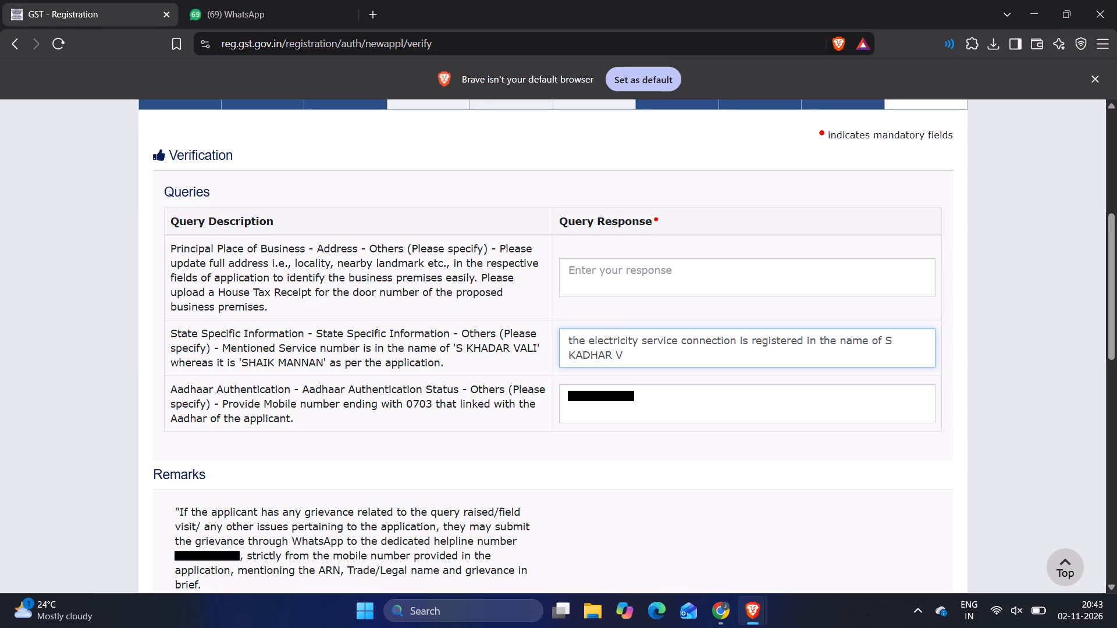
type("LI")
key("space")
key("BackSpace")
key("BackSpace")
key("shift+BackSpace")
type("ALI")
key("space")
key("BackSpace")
Continue the State Specific Information response after the service holder's name with ",who was my grandfather".
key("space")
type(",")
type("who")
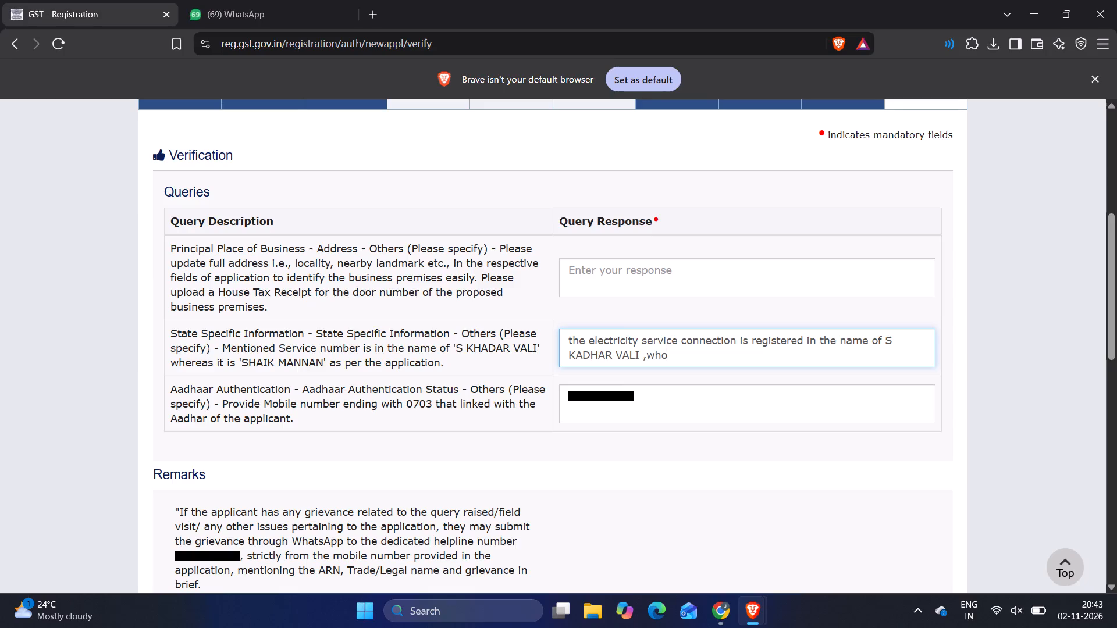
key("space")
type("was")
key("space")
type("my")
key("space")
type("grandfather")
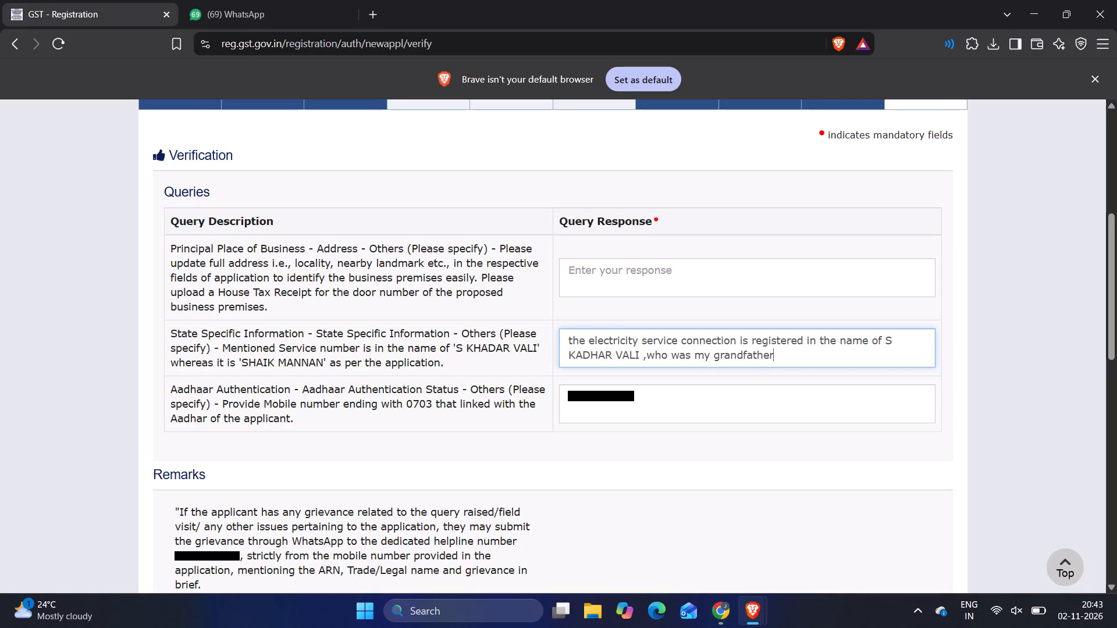
Finish the first sentence of the State Specific Information response with "and is now deceased .".
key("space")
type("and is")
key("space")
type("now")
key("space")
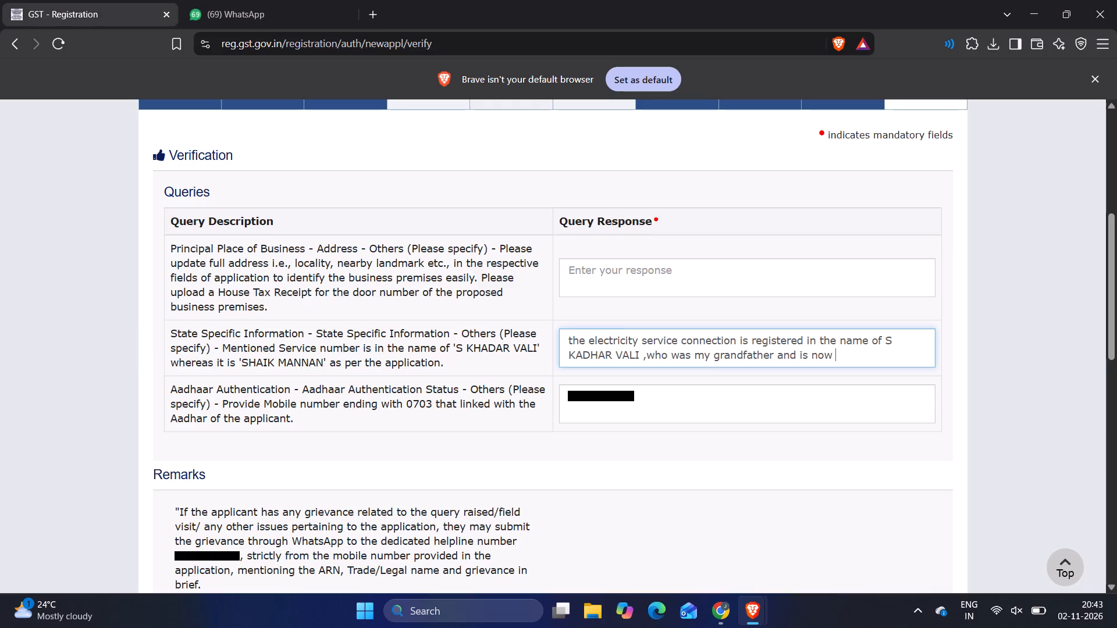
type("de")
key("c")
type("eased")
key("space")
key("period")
Start a second sentence in the State Specific Information response with "The GST registration application".
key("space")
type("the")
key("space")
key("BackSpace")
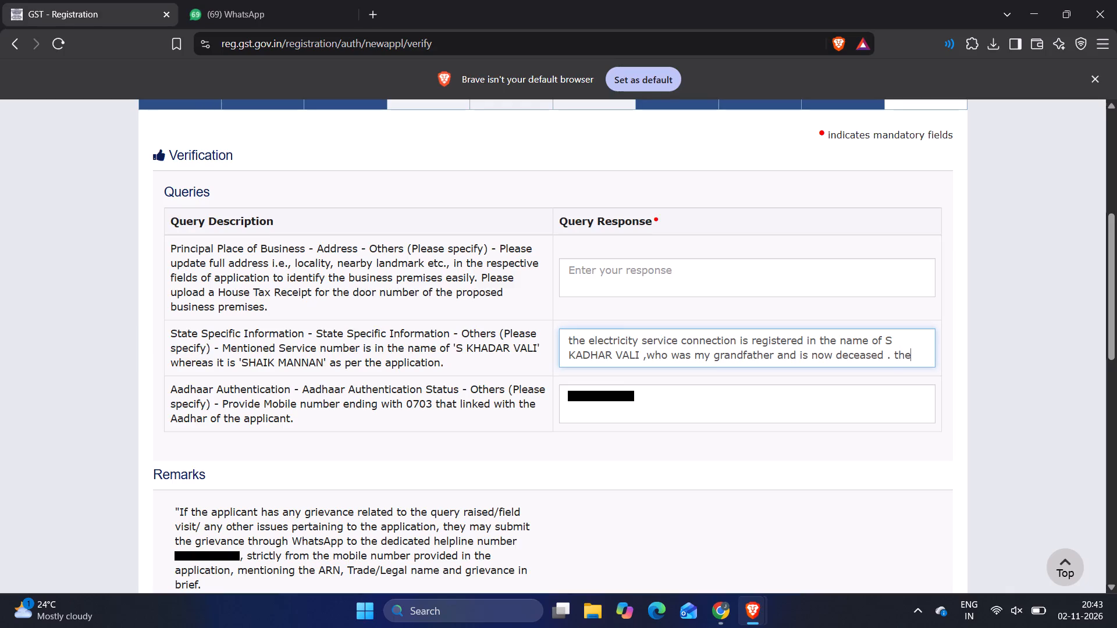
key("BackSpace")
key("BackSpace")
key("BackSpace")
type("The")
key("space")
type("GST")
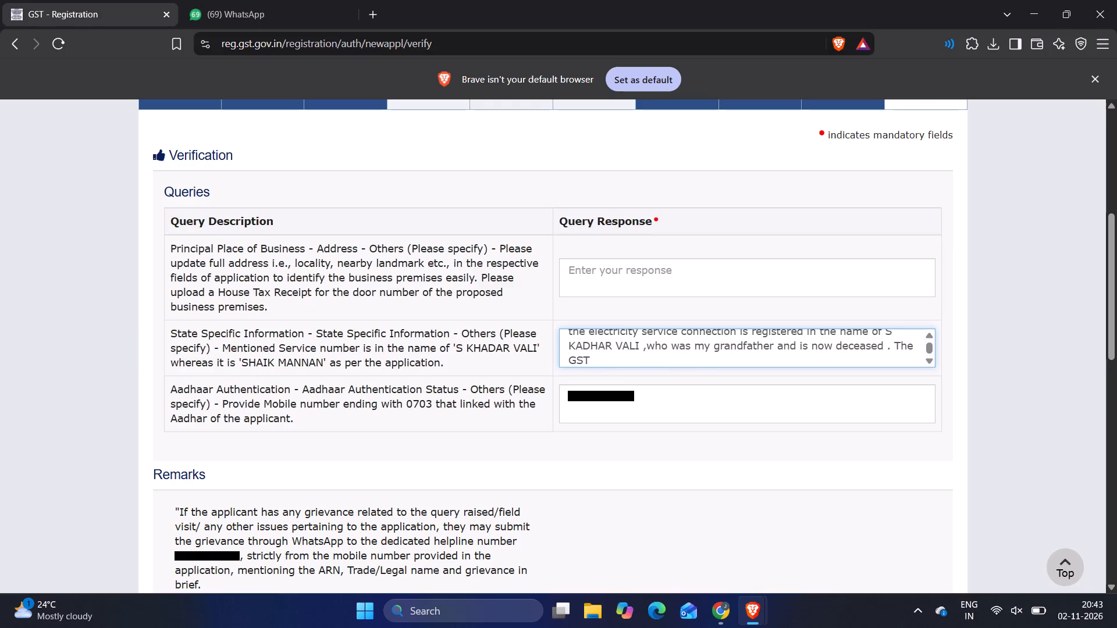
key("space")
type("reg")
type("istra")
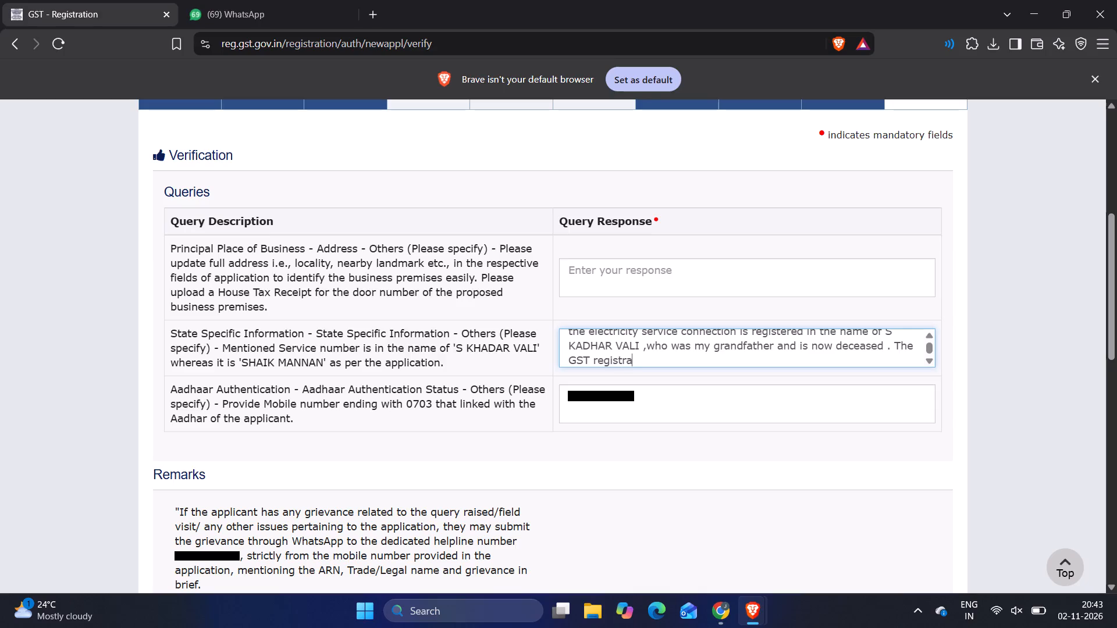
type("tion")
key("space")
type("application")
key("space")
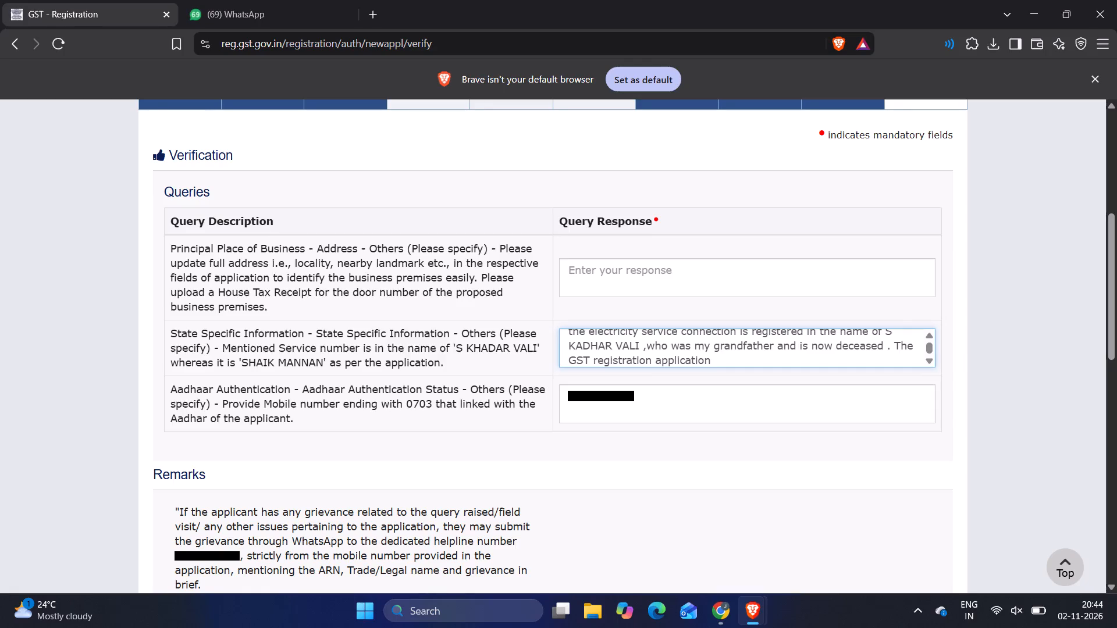
Continue the second sentence with "is in the name of", the applicant's name in capitals and a comma.
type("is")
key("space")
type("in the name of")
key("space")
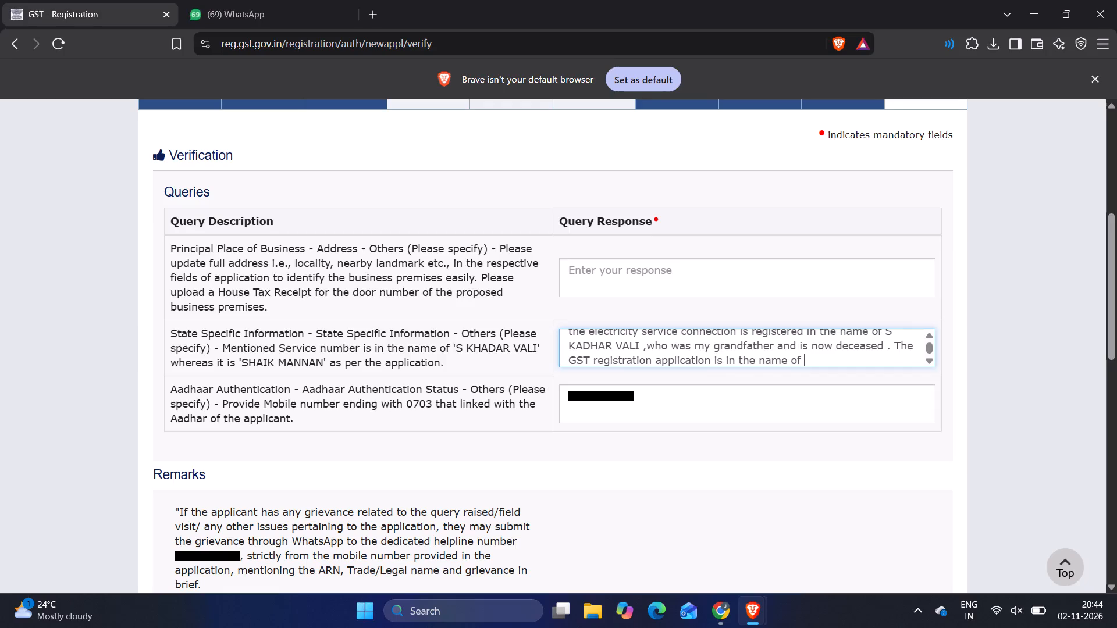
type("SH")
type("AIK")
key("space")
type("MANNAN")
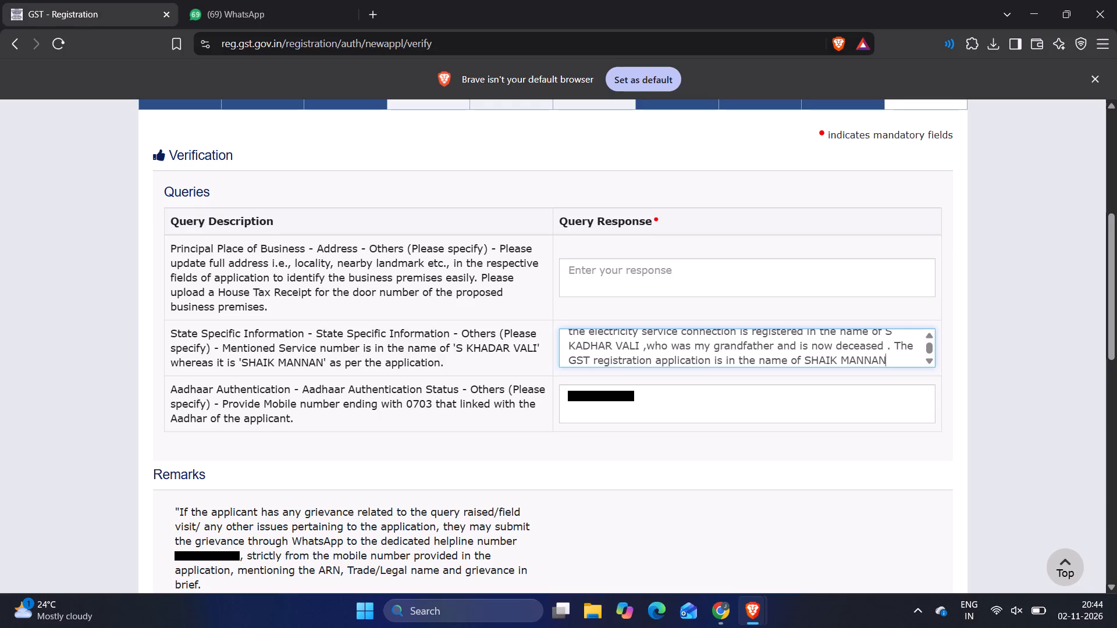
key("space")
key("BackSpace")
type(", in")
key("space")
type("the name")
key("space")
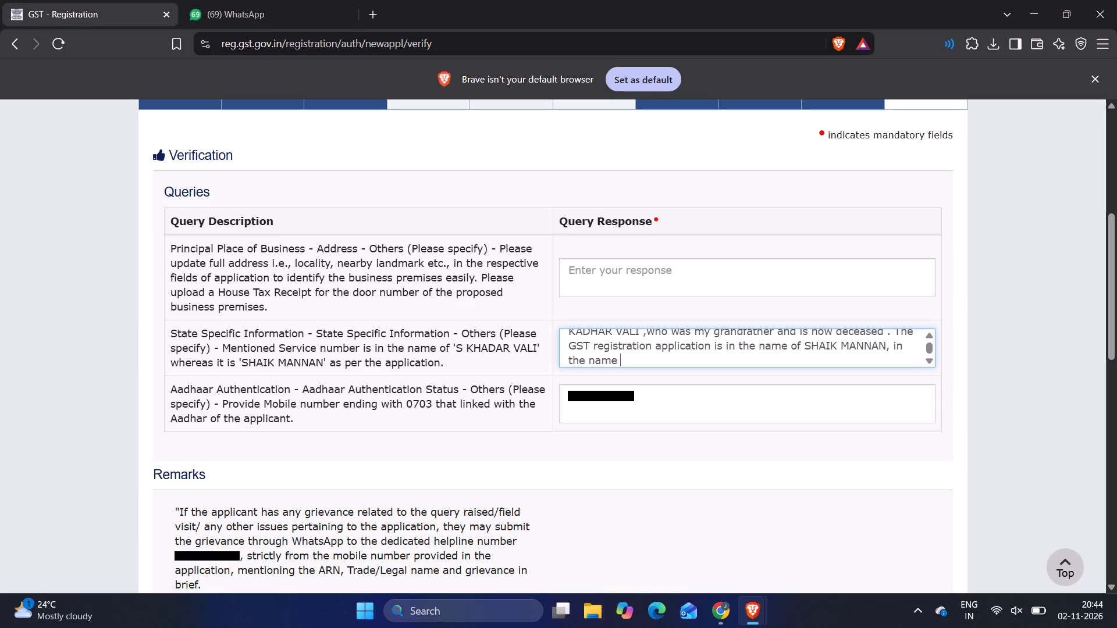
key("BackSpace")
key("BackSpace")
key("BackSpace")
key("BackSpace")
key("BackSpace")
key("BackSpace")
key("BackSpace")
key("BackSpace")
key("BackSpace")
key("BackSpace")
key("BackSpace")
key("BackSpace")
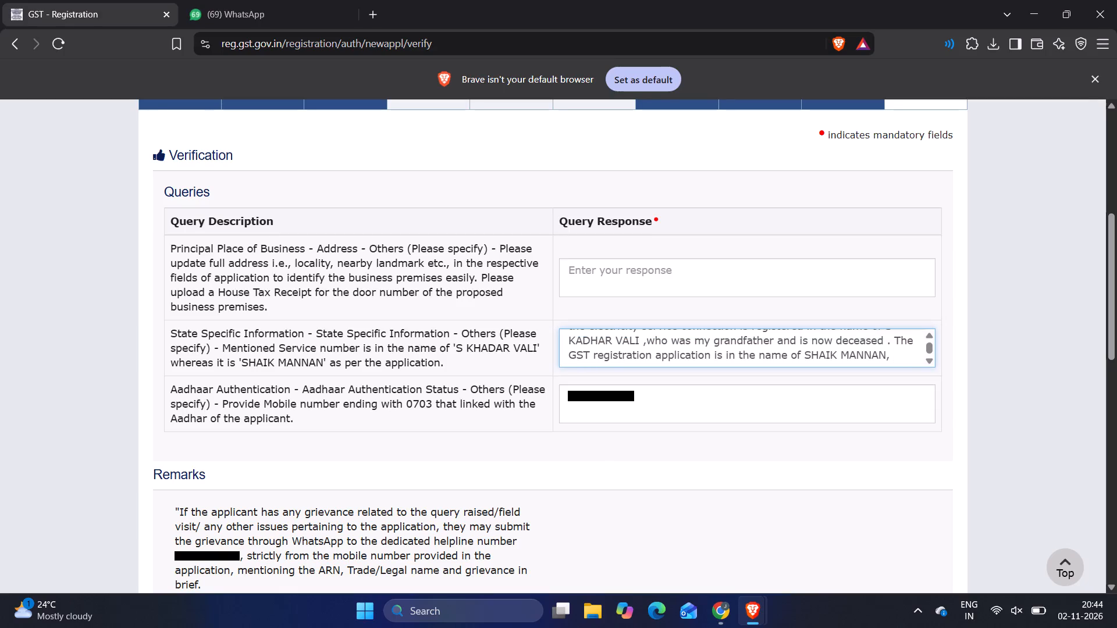
End the second sentence of the State Specific Information response with "his grandson.".
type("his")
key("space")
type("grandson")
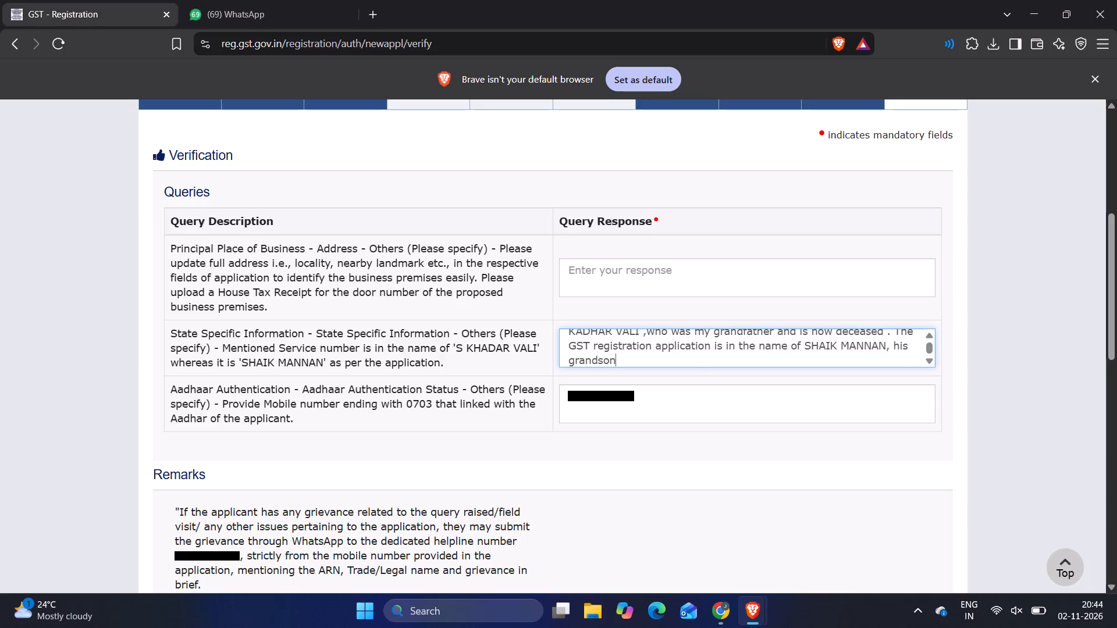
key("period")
Start a third sentence in the State Specific Information response with "The premises are being used".
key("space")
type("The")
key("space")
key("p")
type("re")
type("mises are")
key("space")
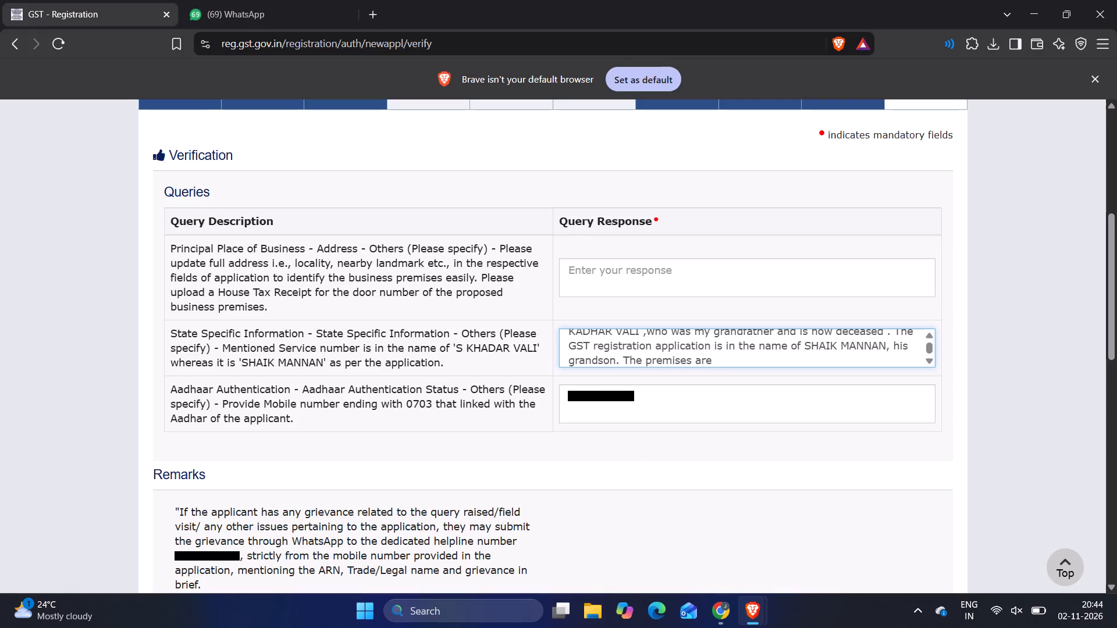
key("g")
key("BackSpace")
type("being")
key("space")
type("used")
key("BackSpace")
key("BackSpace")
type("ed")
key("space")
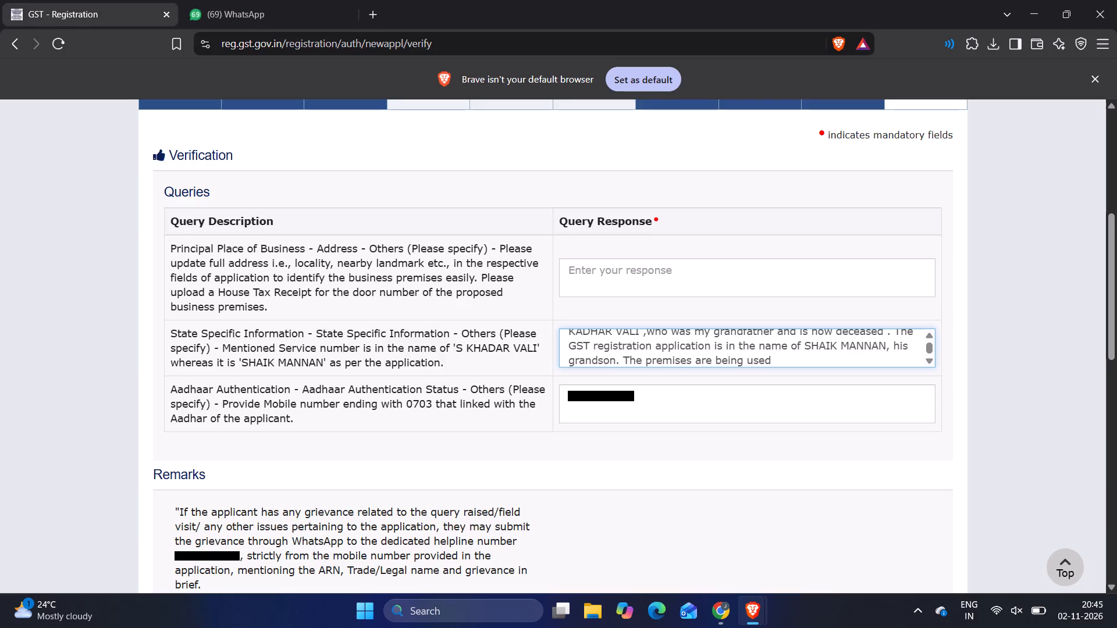
Continue the third sentence of the State Specific Information response with "for business purposes".
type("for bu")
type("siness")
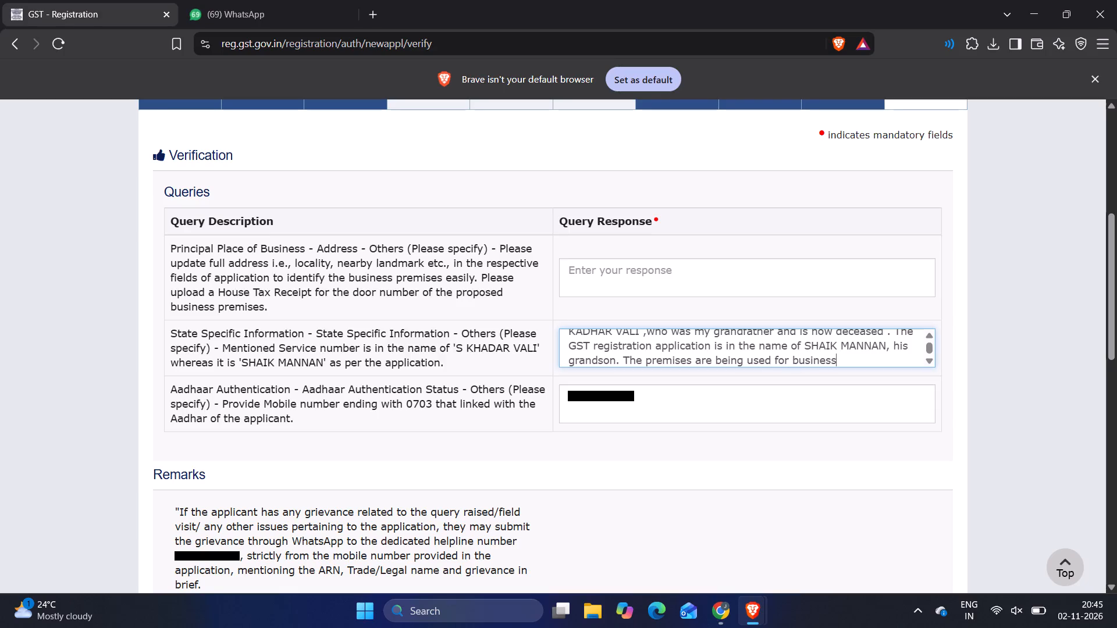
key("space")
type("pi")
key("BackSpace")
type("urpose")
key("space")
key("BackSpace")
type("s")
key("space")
End the third sentence of the State Specific Information response with "with the consent of the legal heirs.".
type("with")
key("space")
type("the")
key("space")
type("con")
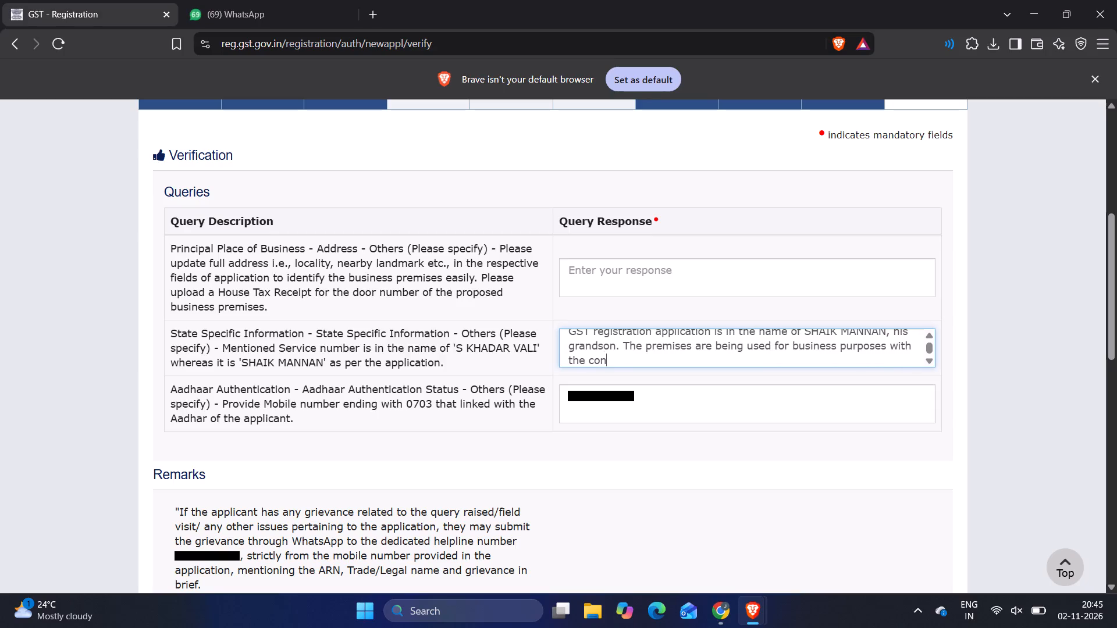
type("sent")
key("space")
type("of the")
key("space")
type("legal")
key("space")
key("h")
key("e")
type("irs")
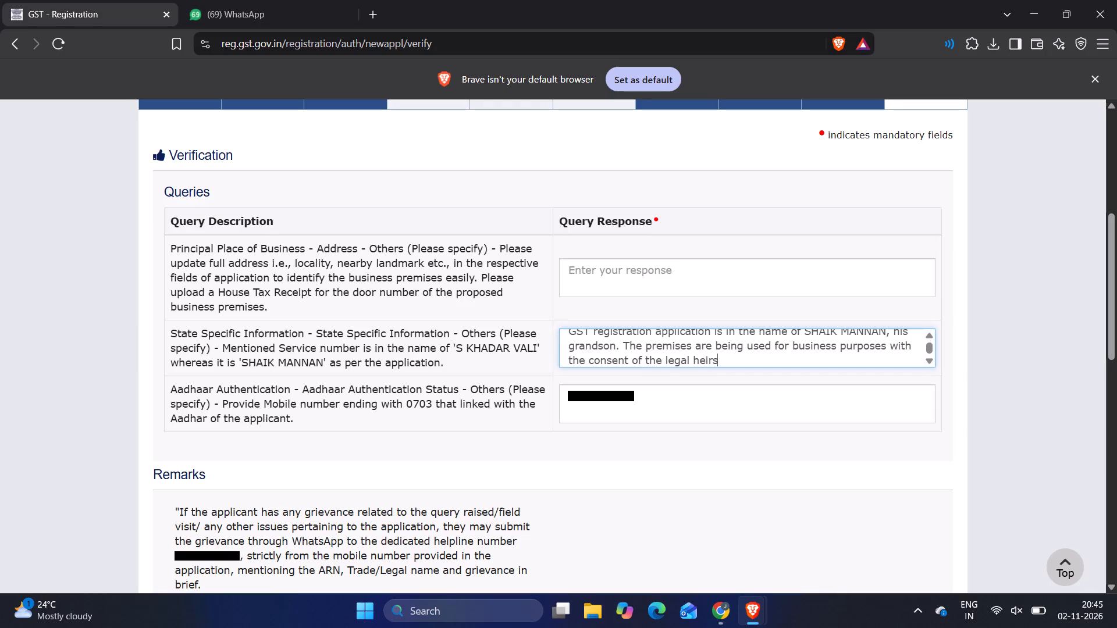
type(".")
Start a fourth sentence in the State Specific Information response with "Kindly consider", correcting any misspelling.
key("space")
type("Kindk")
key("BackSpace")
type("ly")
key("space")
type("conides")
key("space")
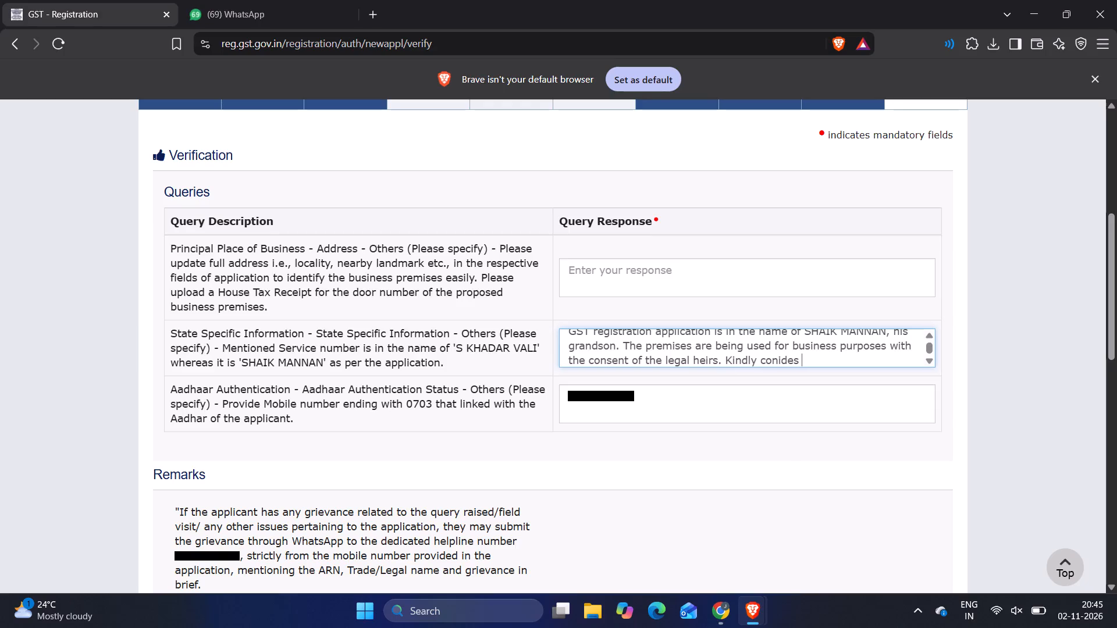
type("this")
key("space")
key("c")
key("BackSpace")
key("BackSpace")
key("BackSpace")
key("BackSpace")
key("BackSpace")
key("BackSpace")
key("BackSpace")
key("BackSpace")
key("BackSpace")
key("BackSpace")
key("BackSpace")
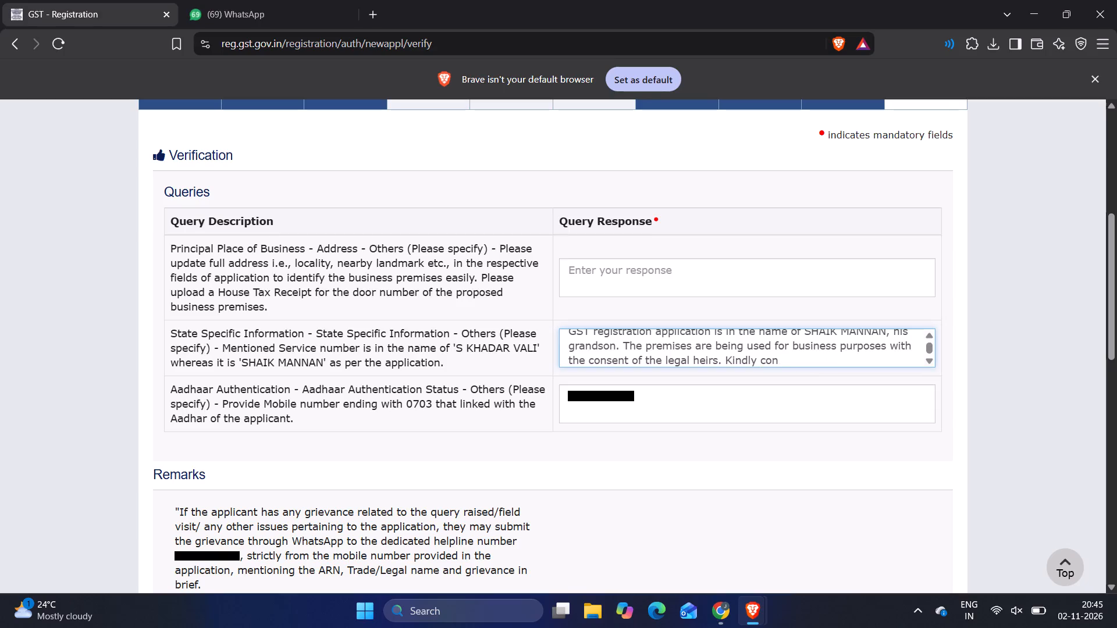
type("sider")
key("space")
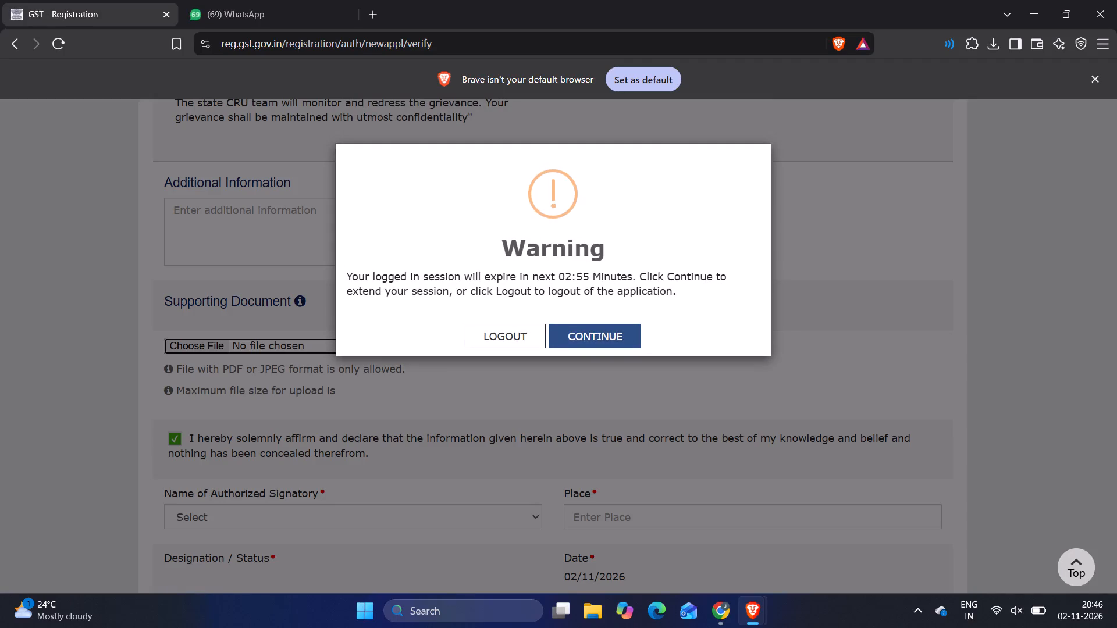
Extend the logged-in GST portal session instead of logging out.
left_click(577, 334)
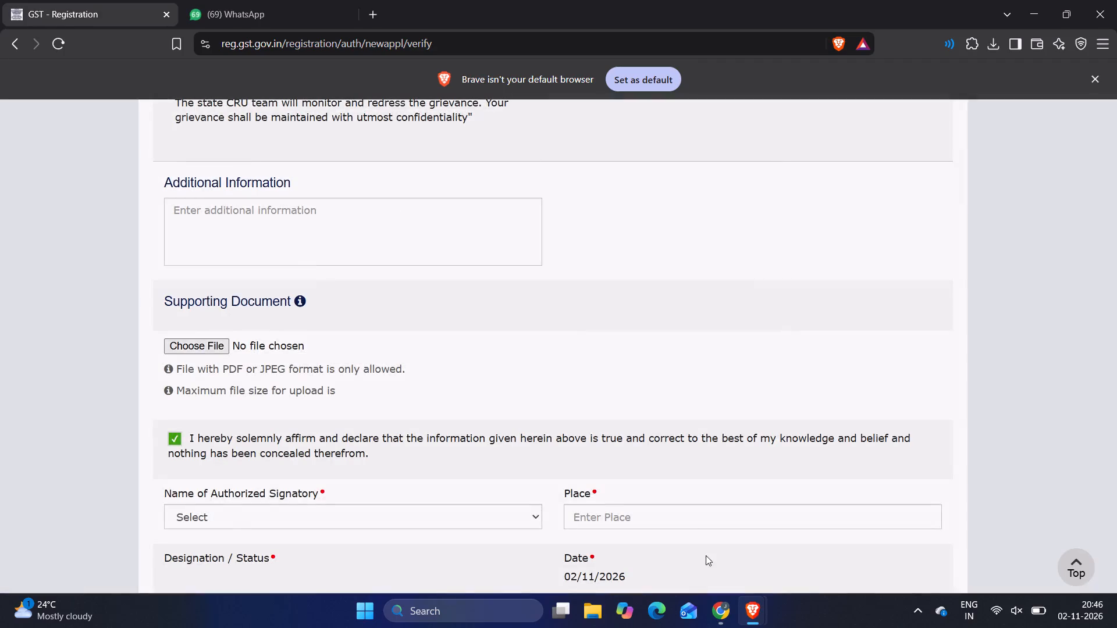
Return to the State Specific Information response and continue its fourth sentence with "this clarification".
scroll(706, 555, "up", 3)
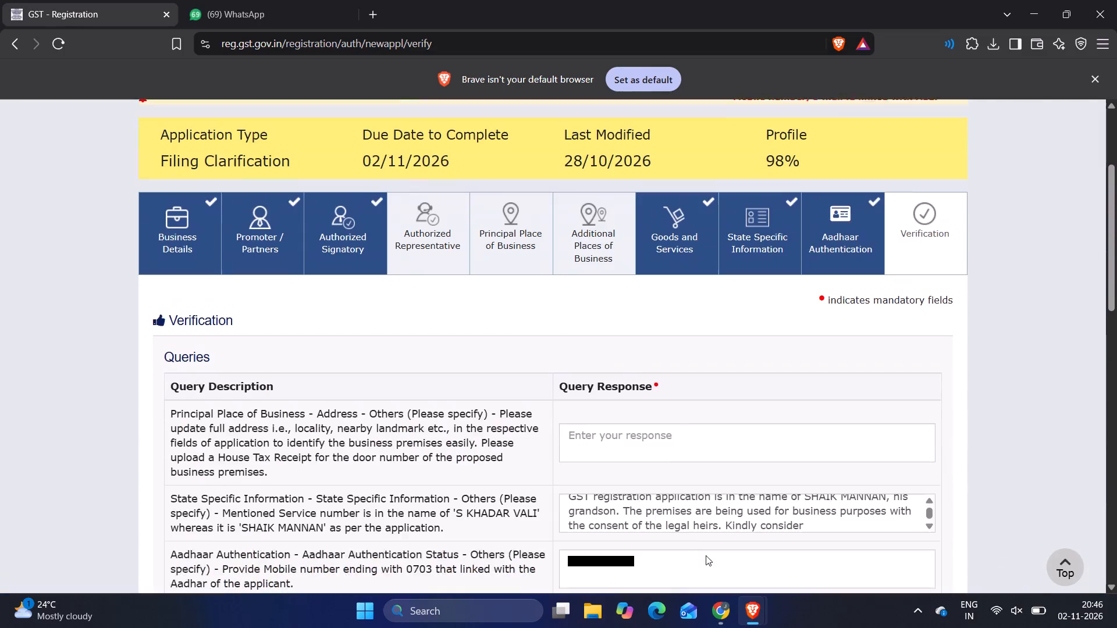
scroll(706, 555, "up", 1)
left_click(803, 537)
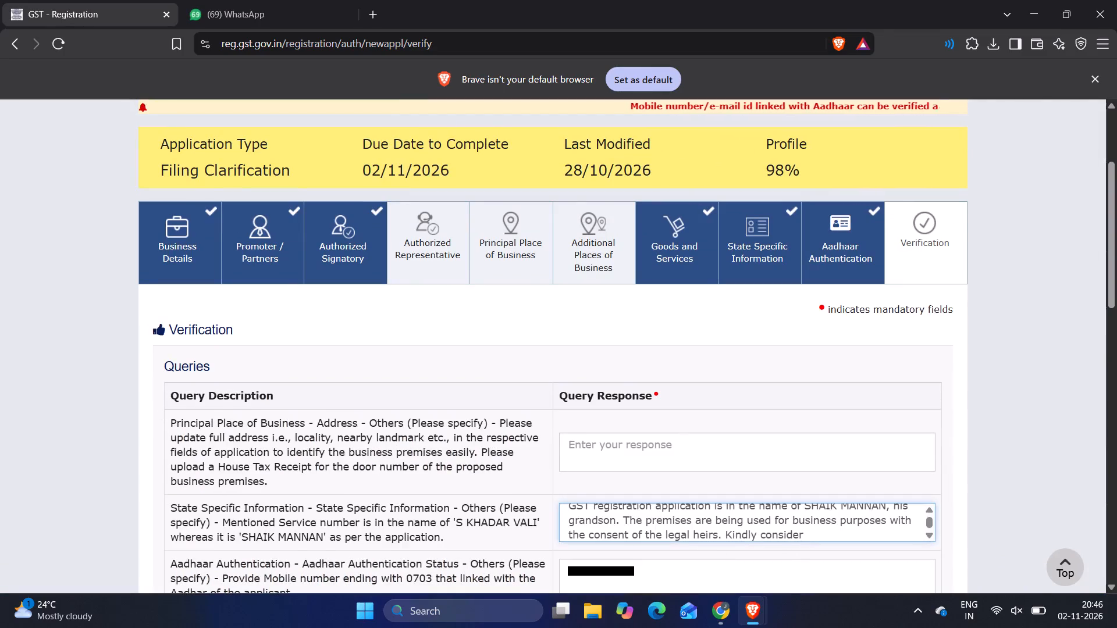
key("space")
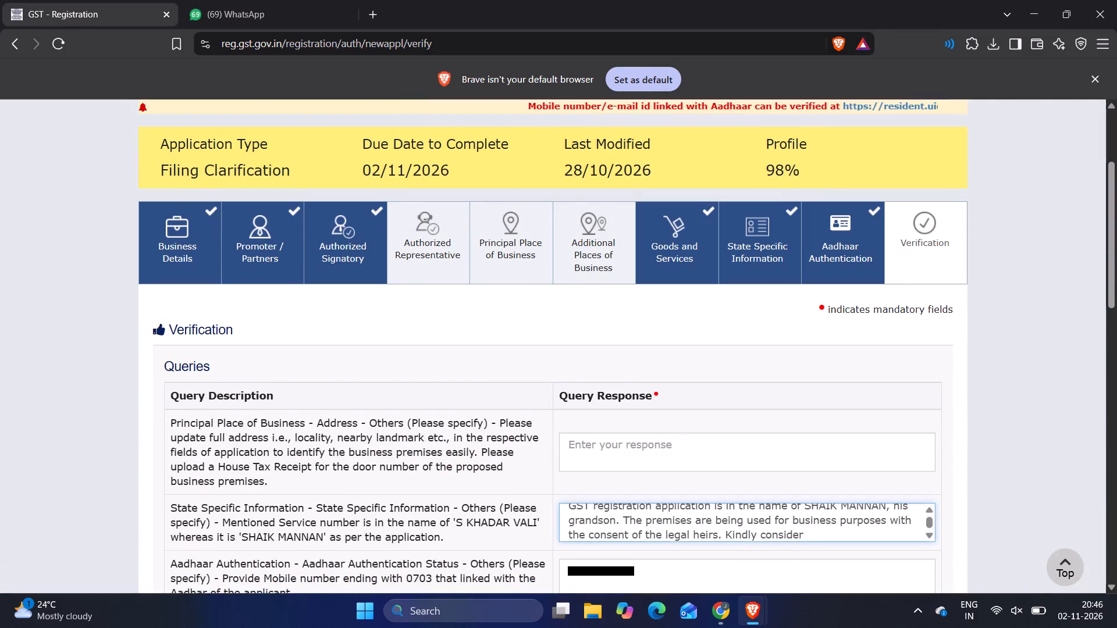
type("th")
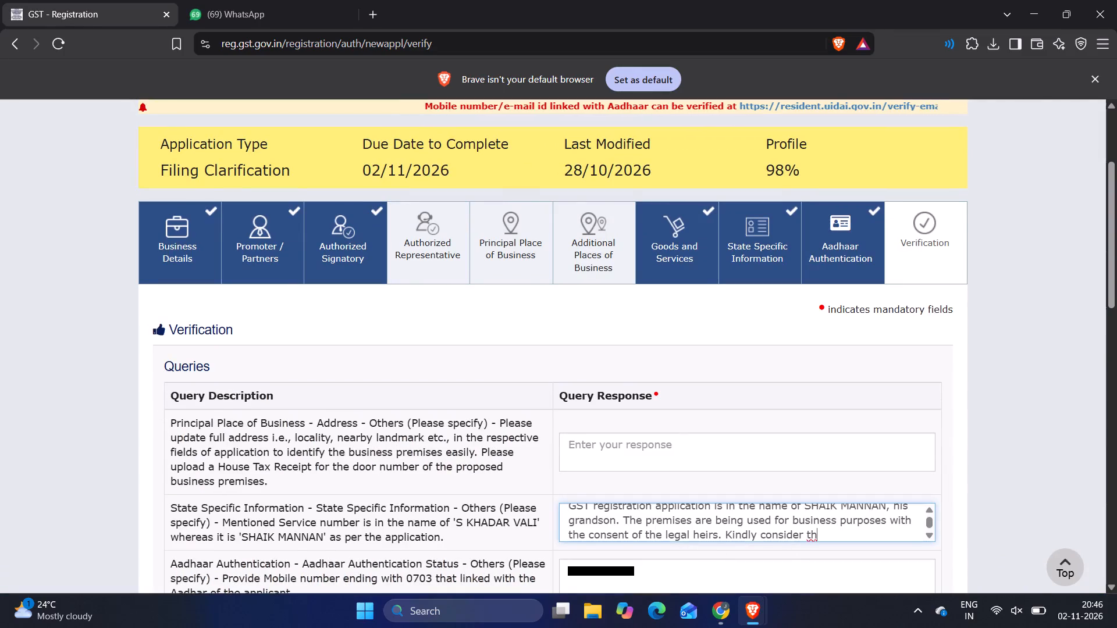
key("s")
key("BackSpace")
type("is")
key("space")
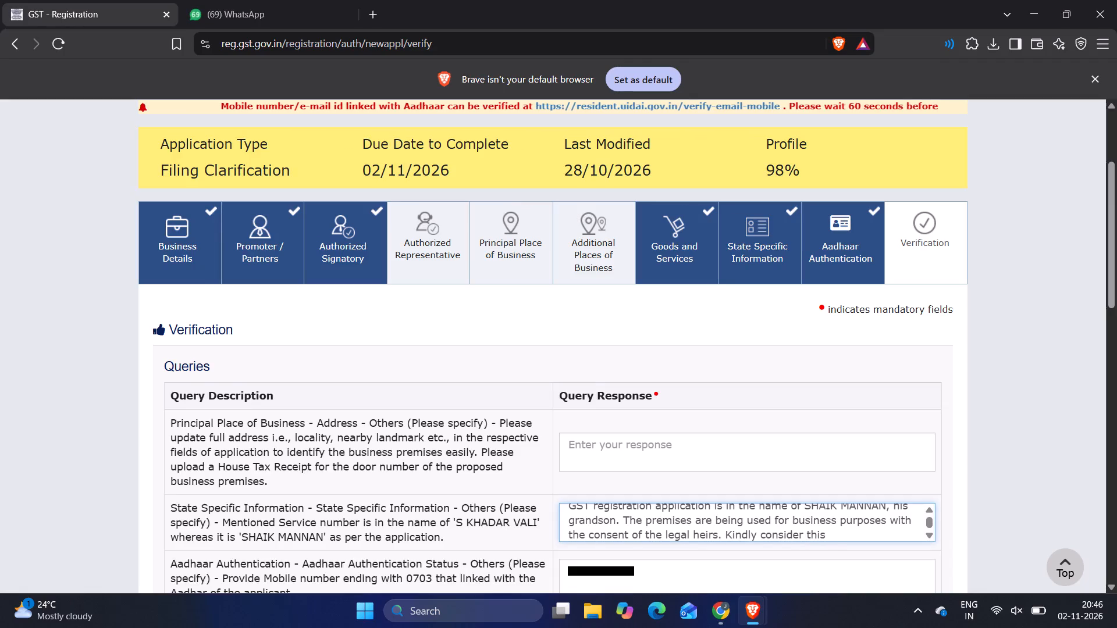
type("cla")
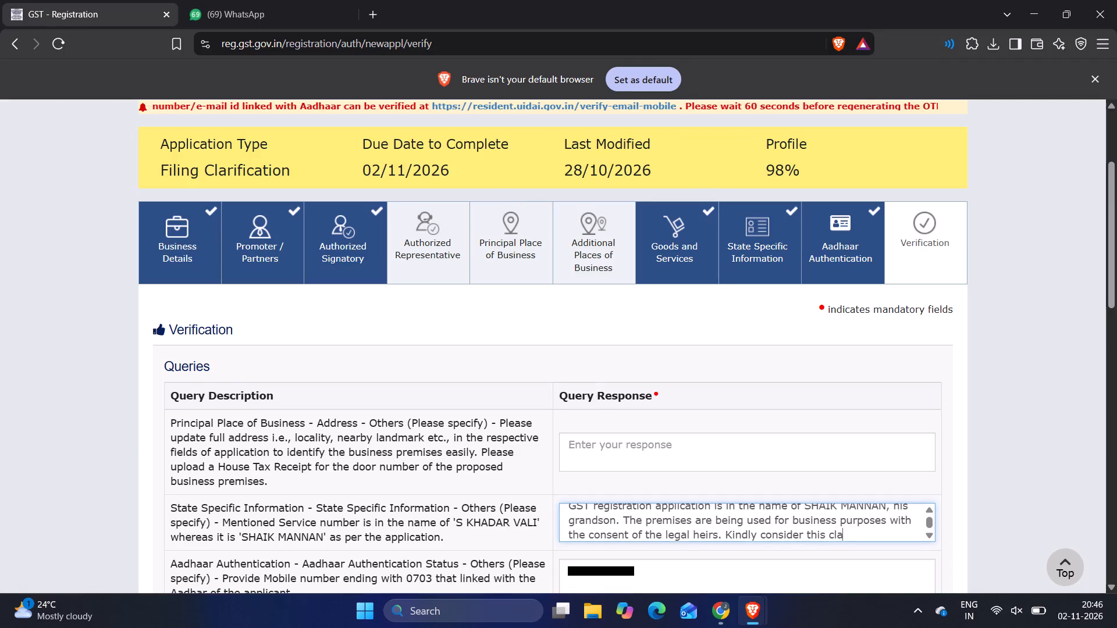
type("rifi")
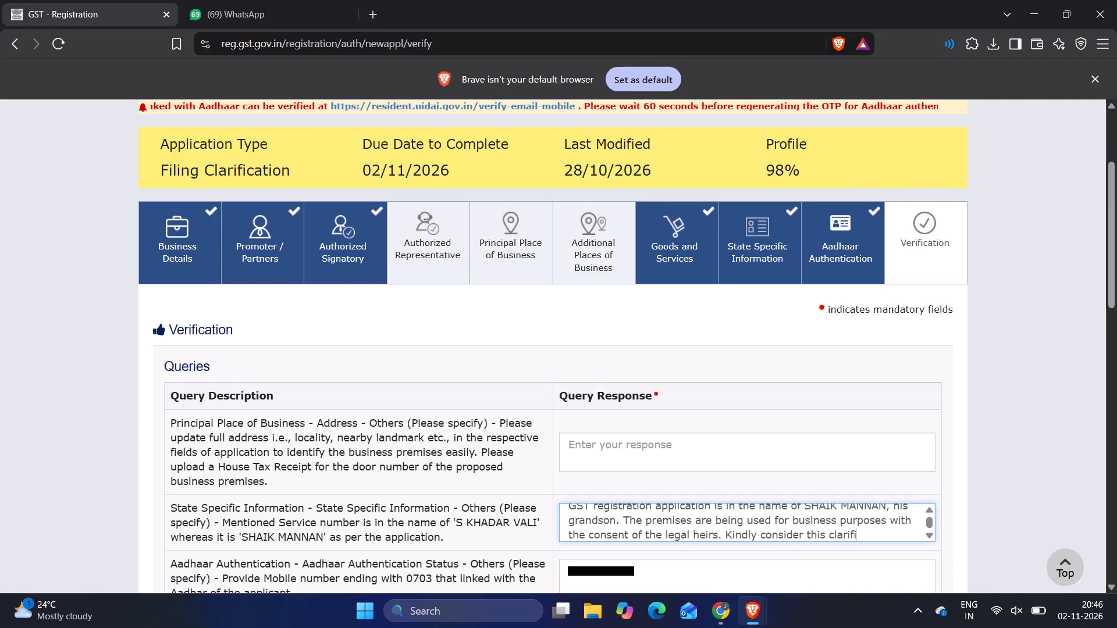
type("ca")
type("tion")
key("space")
Continue the fourth sentence of the State Specific Information response with "and pr".
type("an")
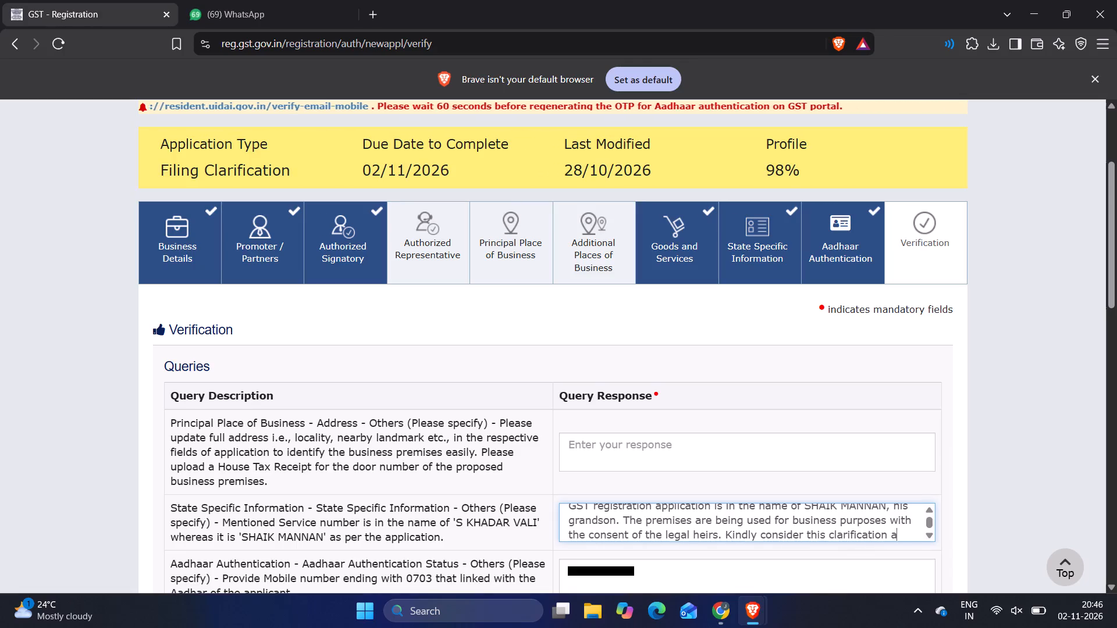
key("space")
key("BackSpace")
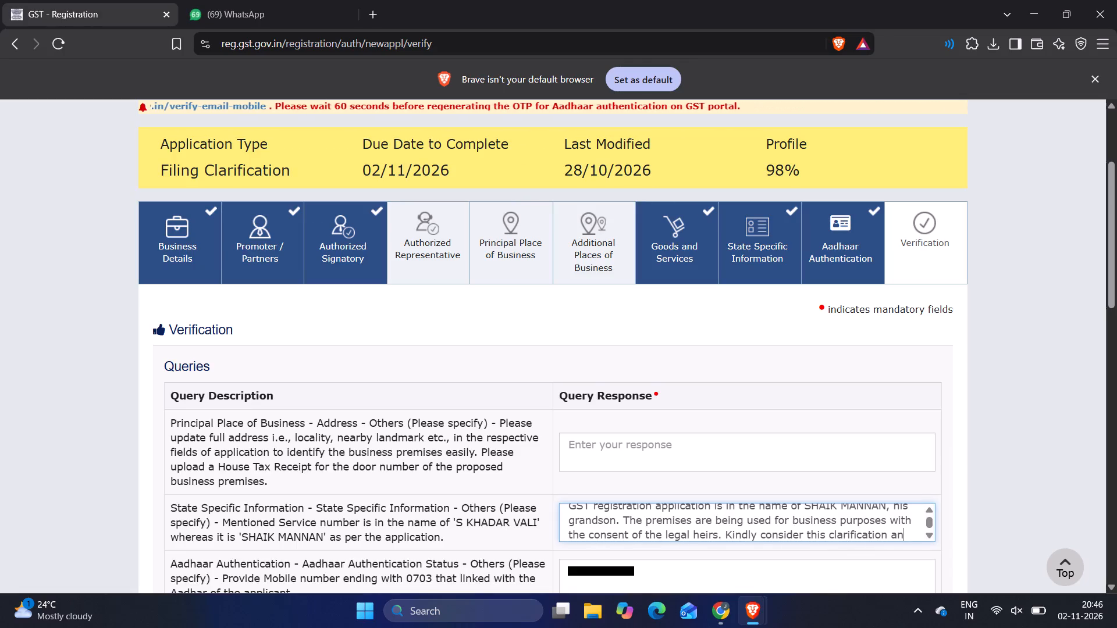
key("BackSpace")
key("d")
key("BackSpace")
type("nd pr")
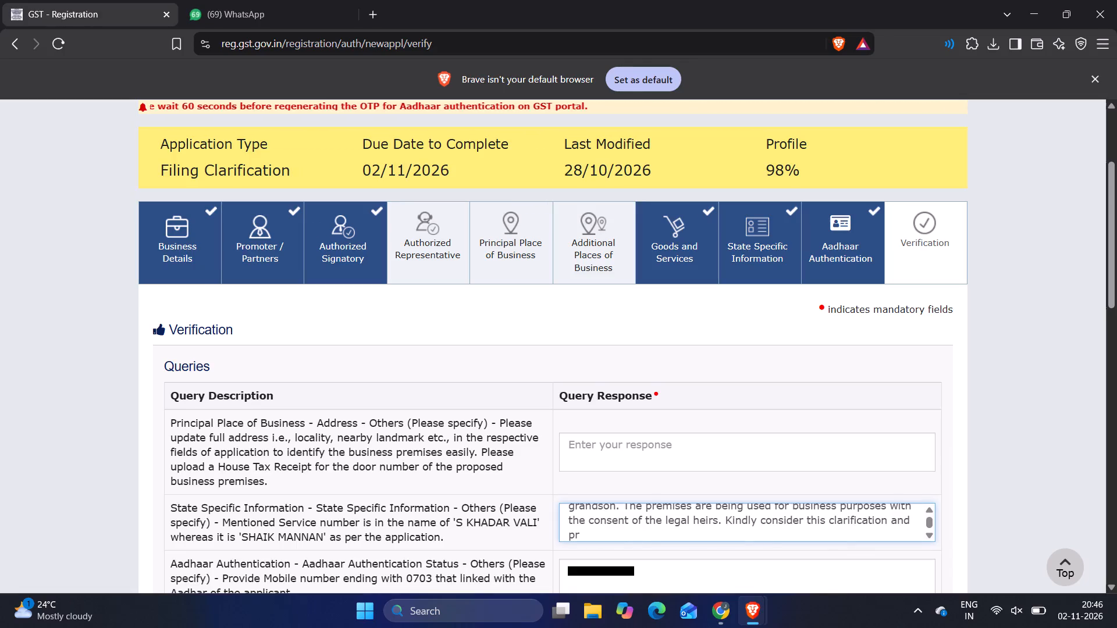
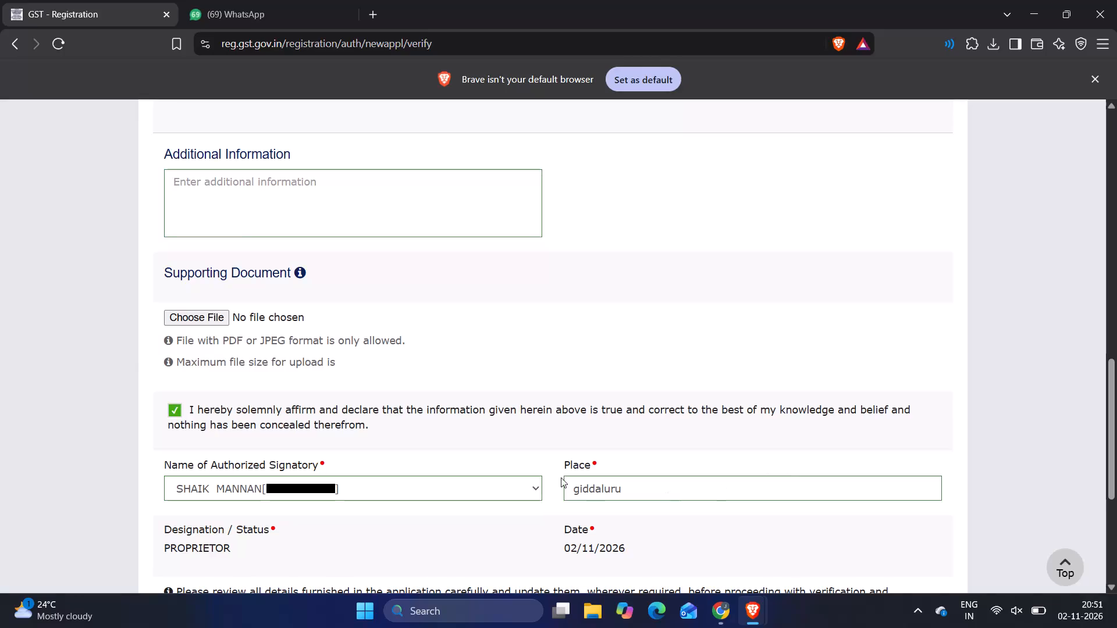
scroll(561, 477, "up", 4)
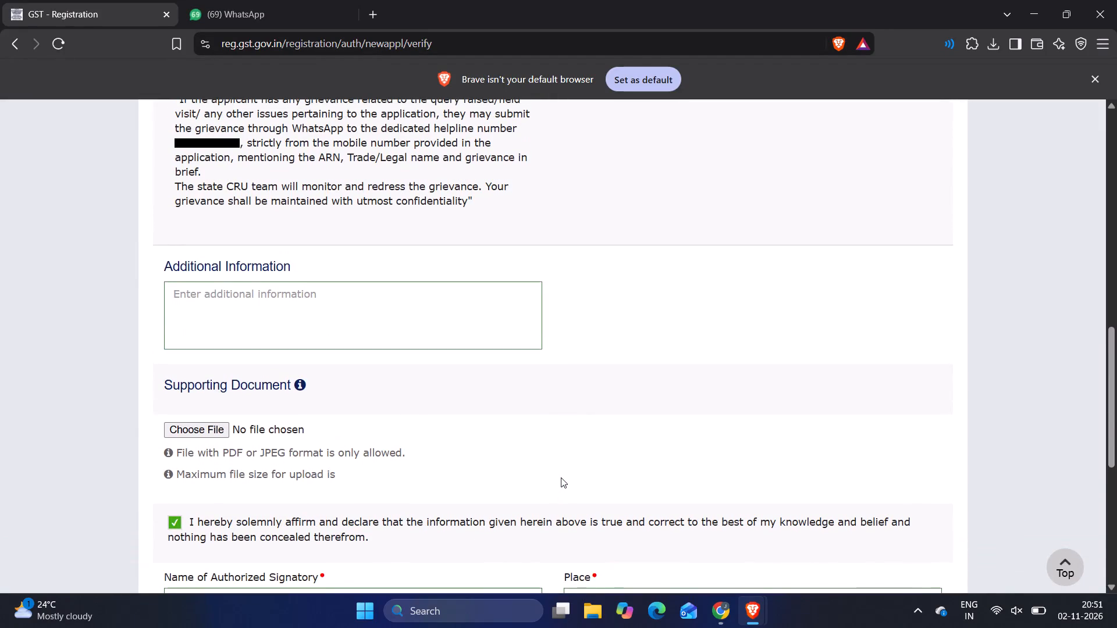
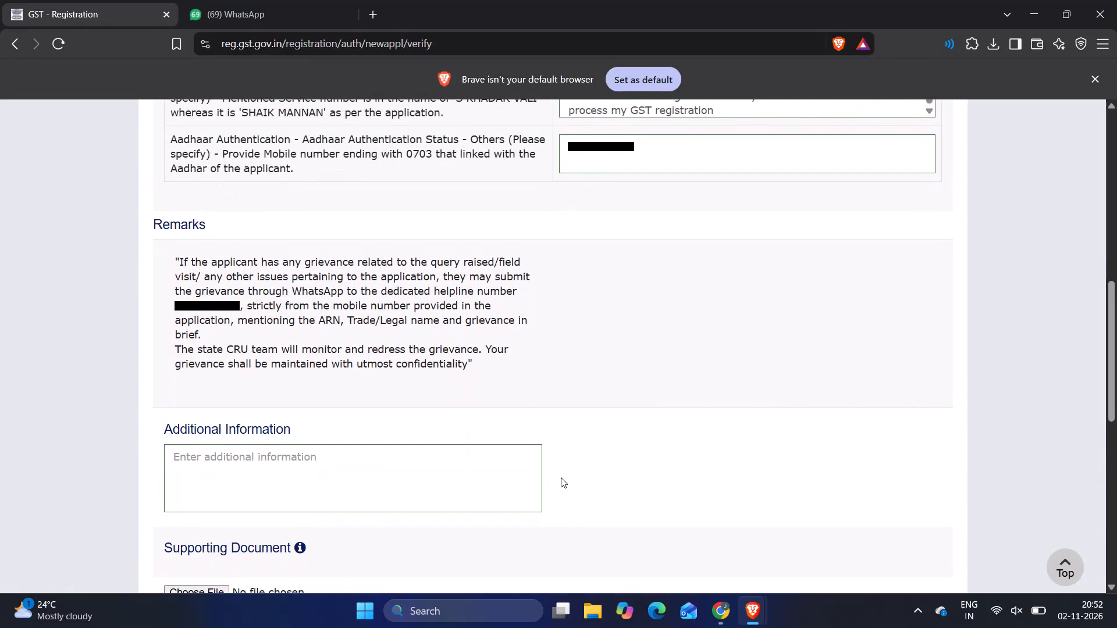
Capitalise both words of the locality name in the Principal Place of Business address response.
scroll(561, 477, "up", 3)
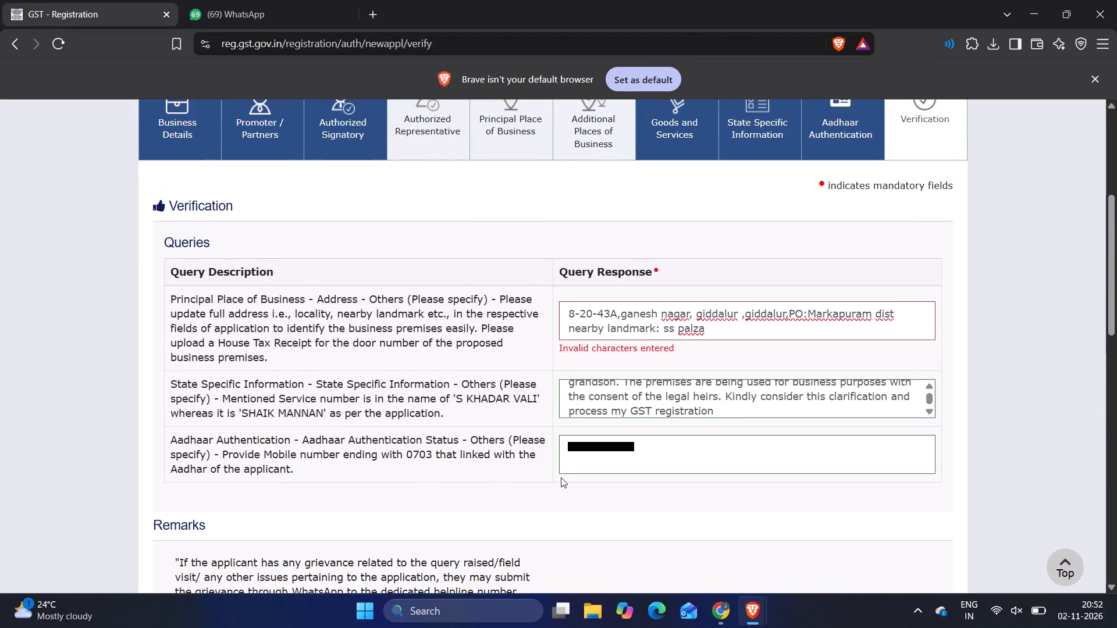
left_click(667, 313)
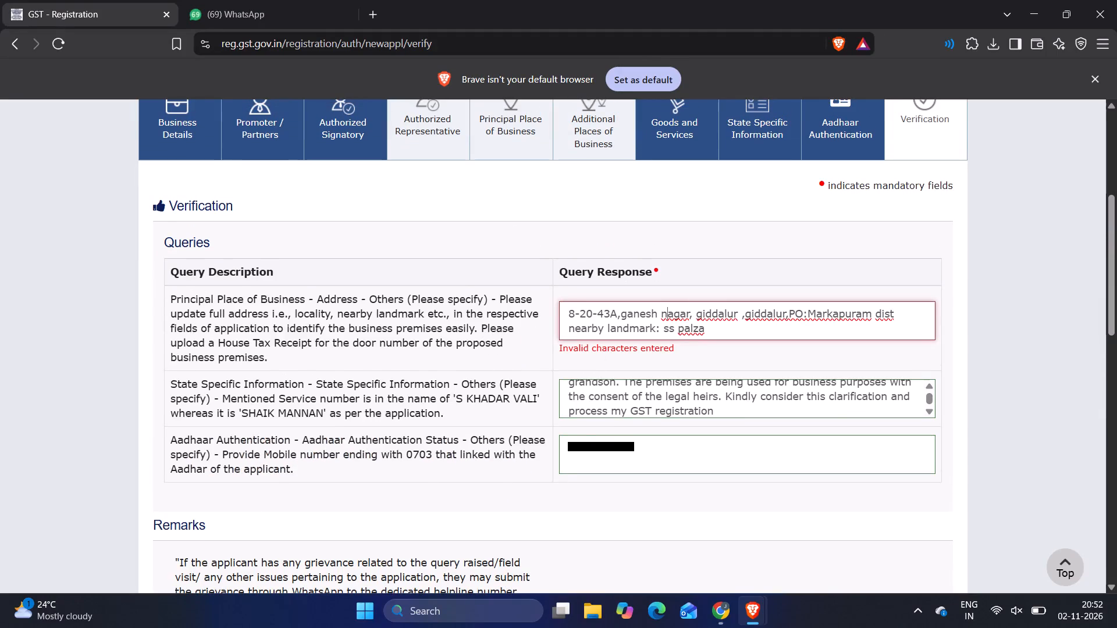
key("BackSpace")
key("shift+n")
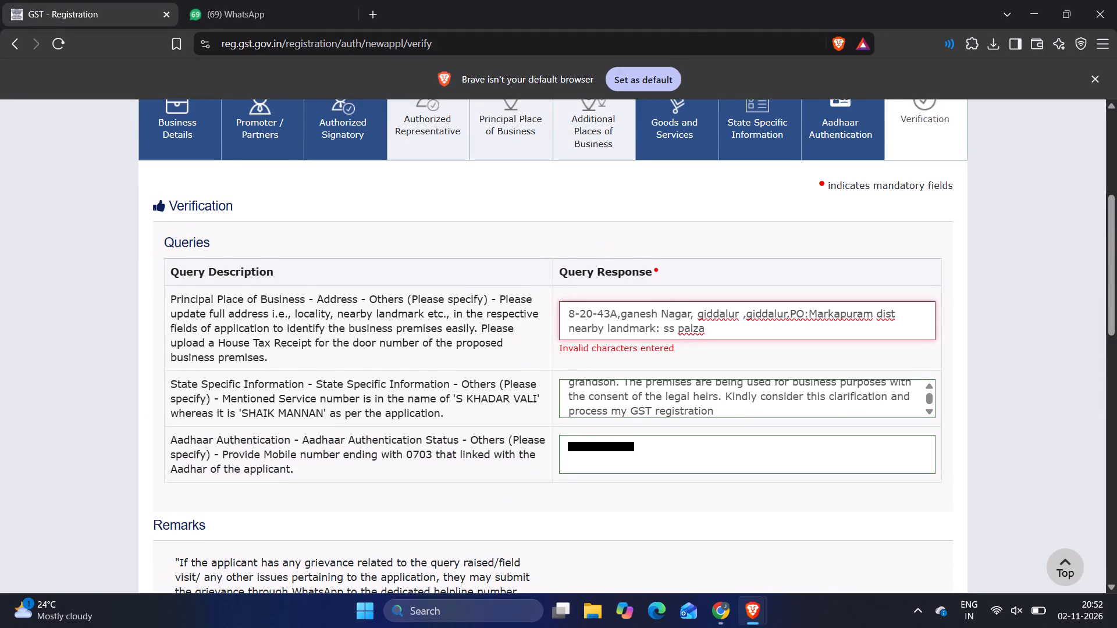
key("Left")
key("Left")
key("Left")
key("Left")
key("Left")
key("Left")
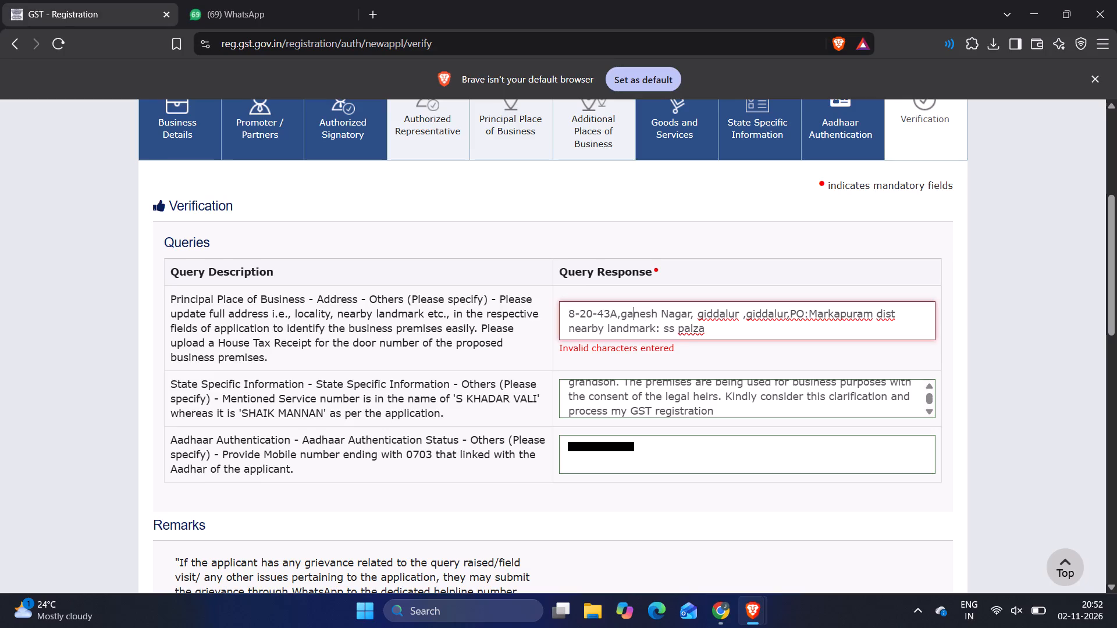
key("Left")
key("BackSpace")
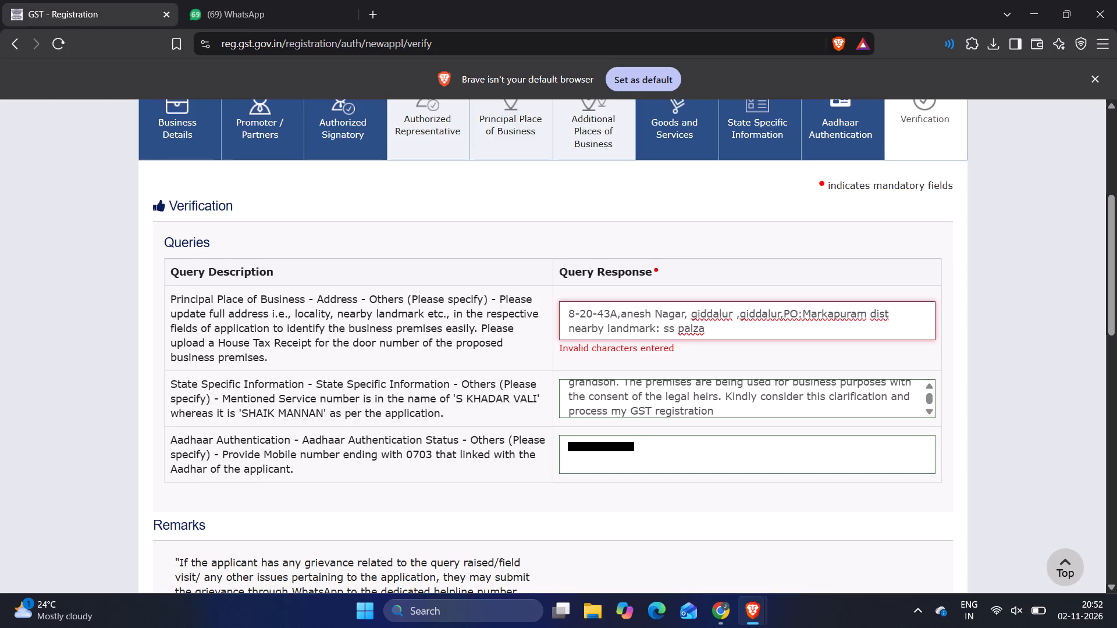
key("shift+g")
Capitalise the initial G of the first town name in the address response.
key("Right")
key("Right")
key("Right")
key("Right")
key("Right")
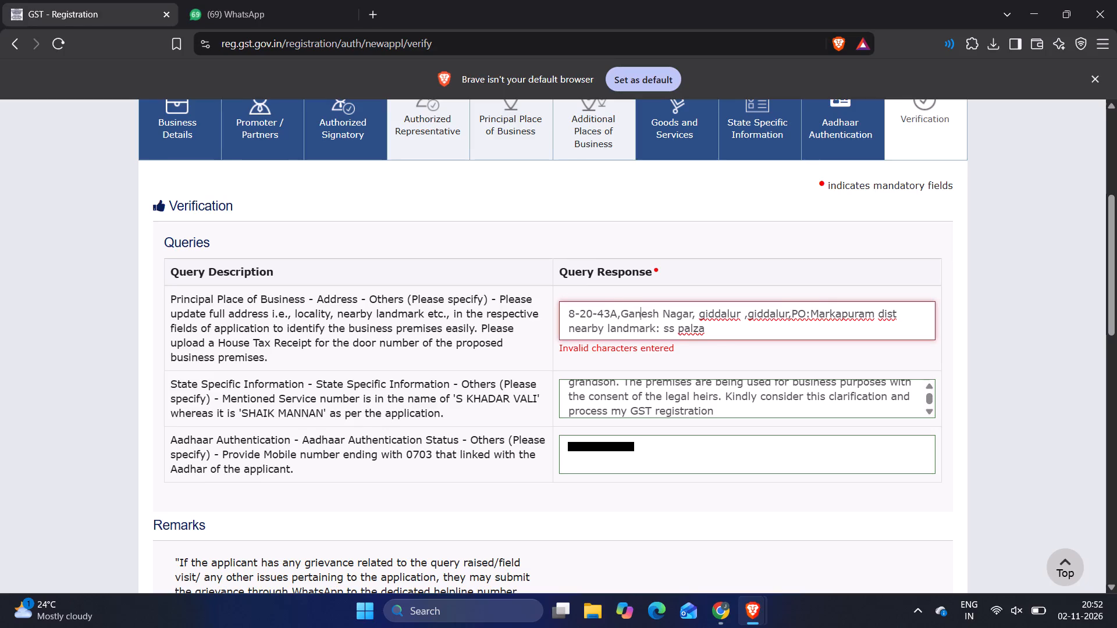
key("Right")
key("Right")
key("Right")
key("Right")
key("Right")
key("Right")
key("Right")
key("Right")
key("Right")
key("BackSpace")
key("shift+g")
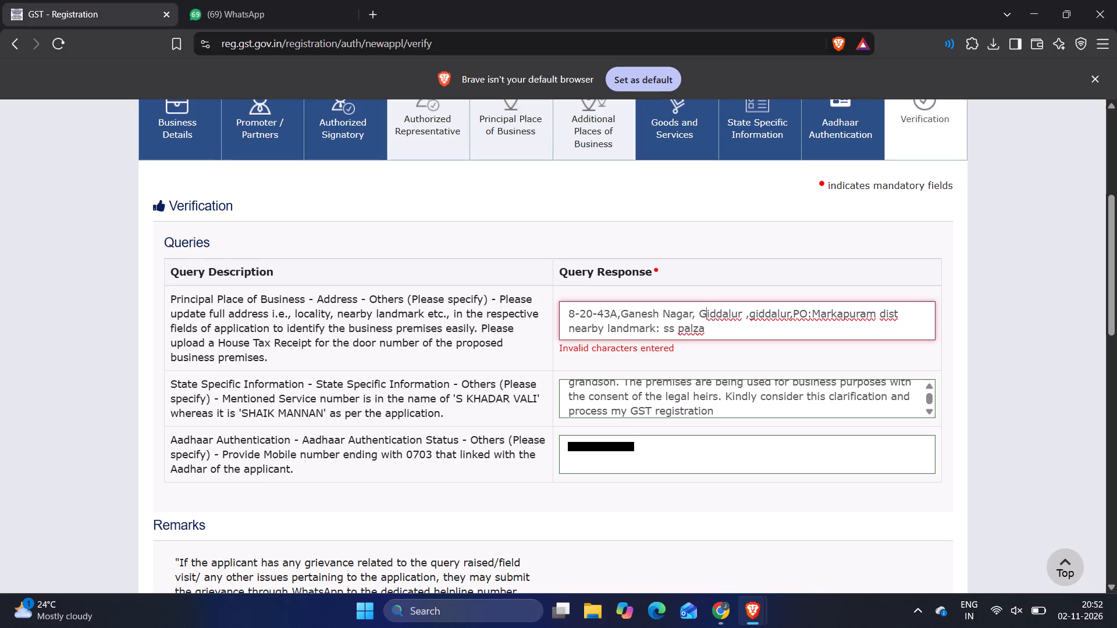
Capitalise the initial G of the second town name in the address response.
key("Right")
key("Right")
key("Right")
key("Right")
key("Right")
key("Right")
key("Right")
key("Right")
key("Right")
key("Right")
key("BackSpace")
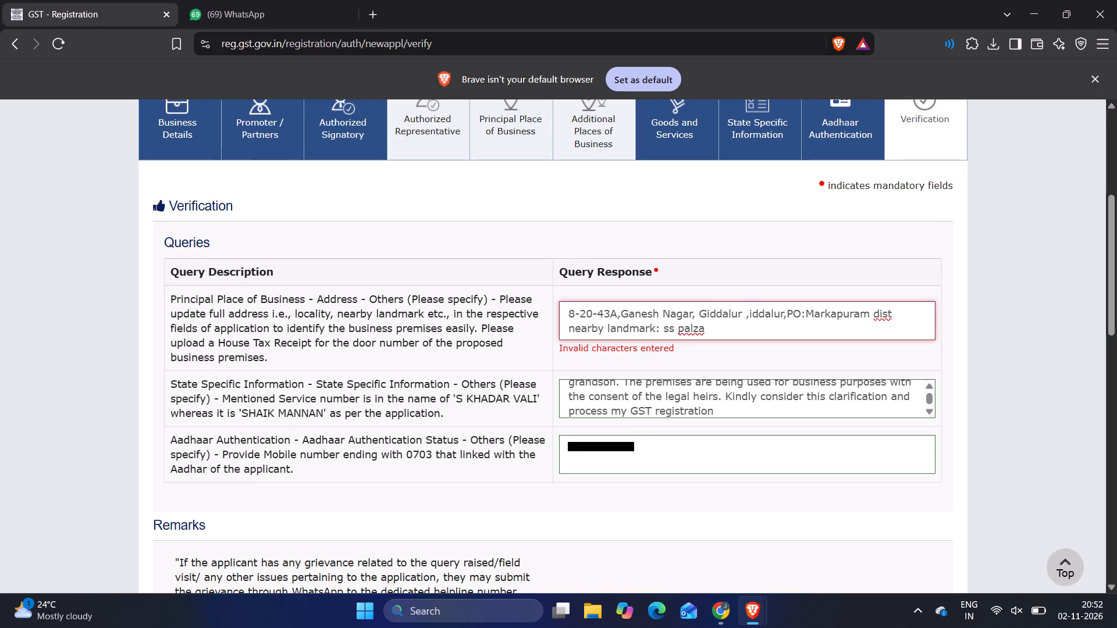
key("shift+g")
Move the space between the two town names so that it follows the comma instead of preceding it.
key("Left")
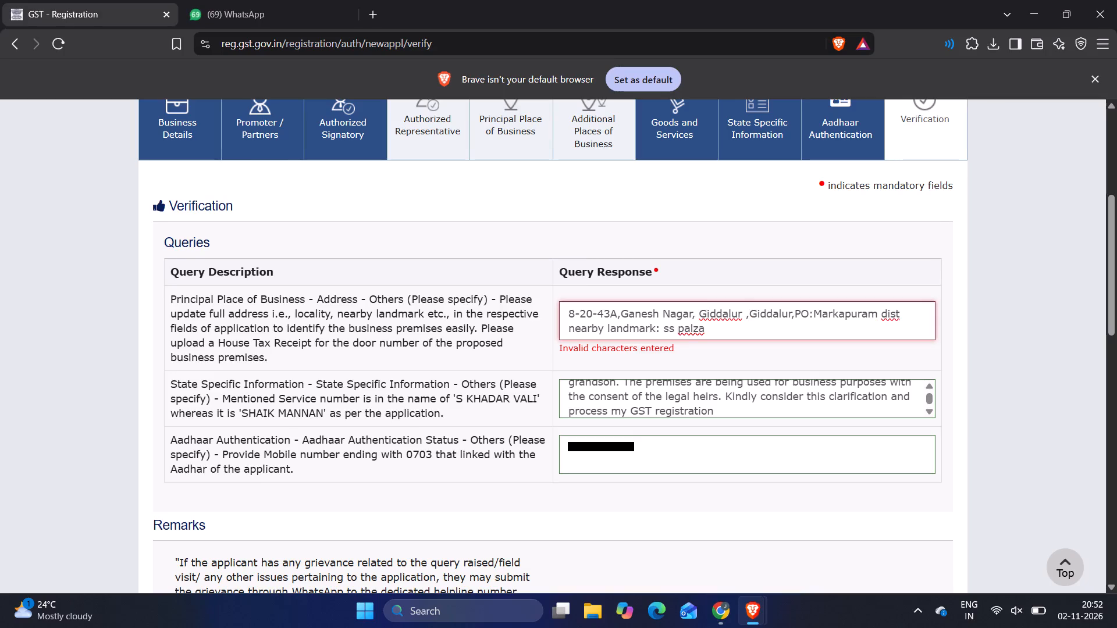
key("Left")
key("BackSpace")
key("Right")
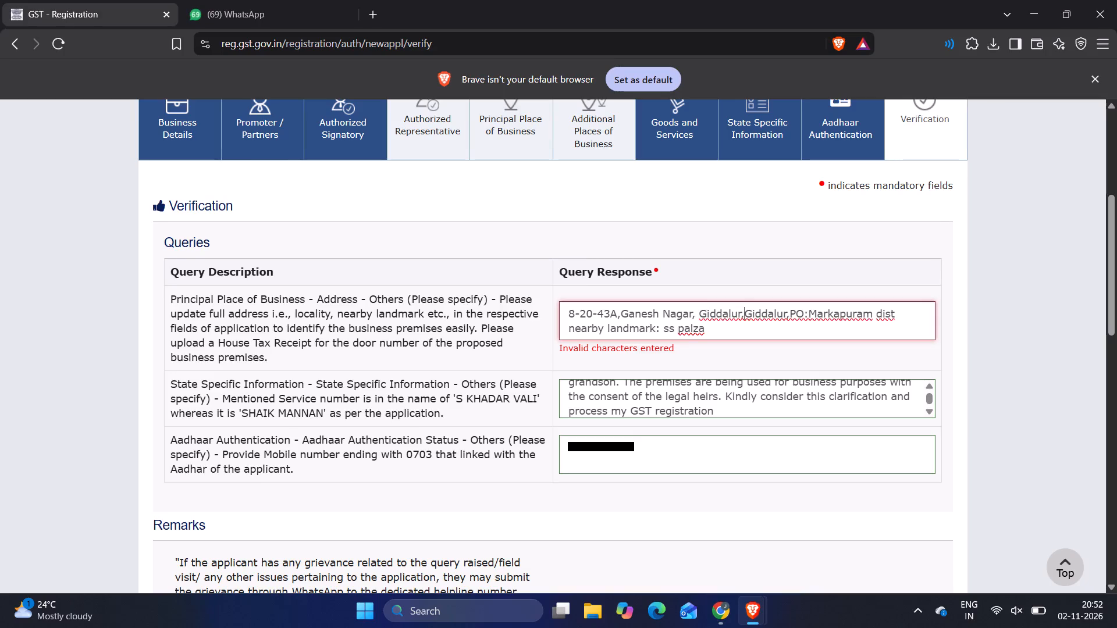
key("Right")
key("Right")
key("Left")
key("Left")
key("space")
Add a final "u" to the second town name in the address response, keeping the comma after it.
key("Right")
key("Right")
key("Right")
key("Right")
key("Right")
key("Right")
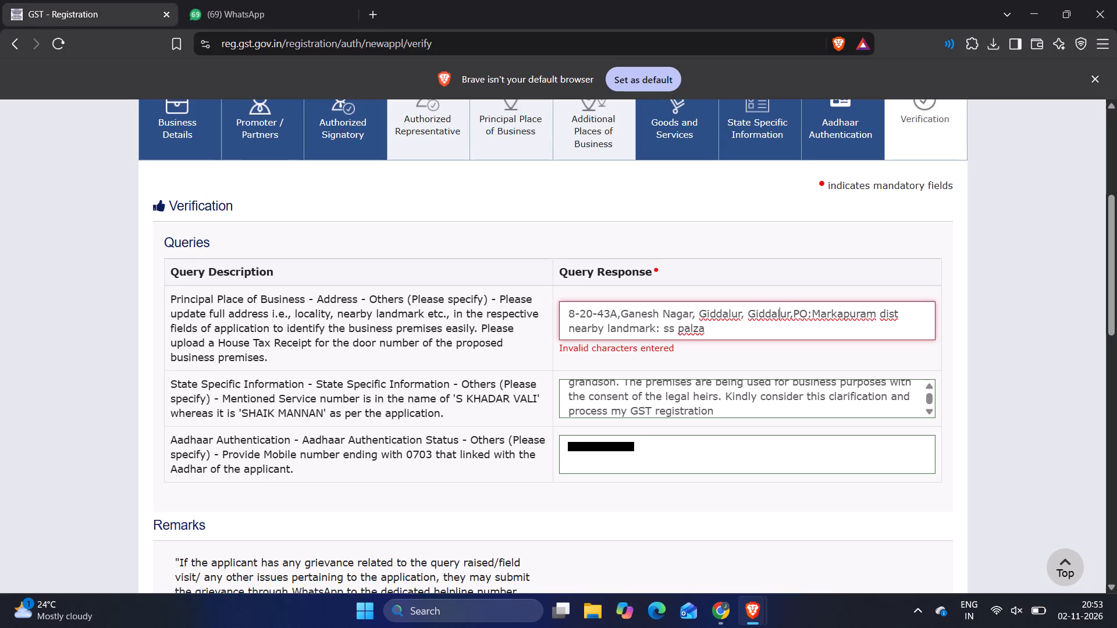
key("Right")
key("Right")
key("Right")
key("u")
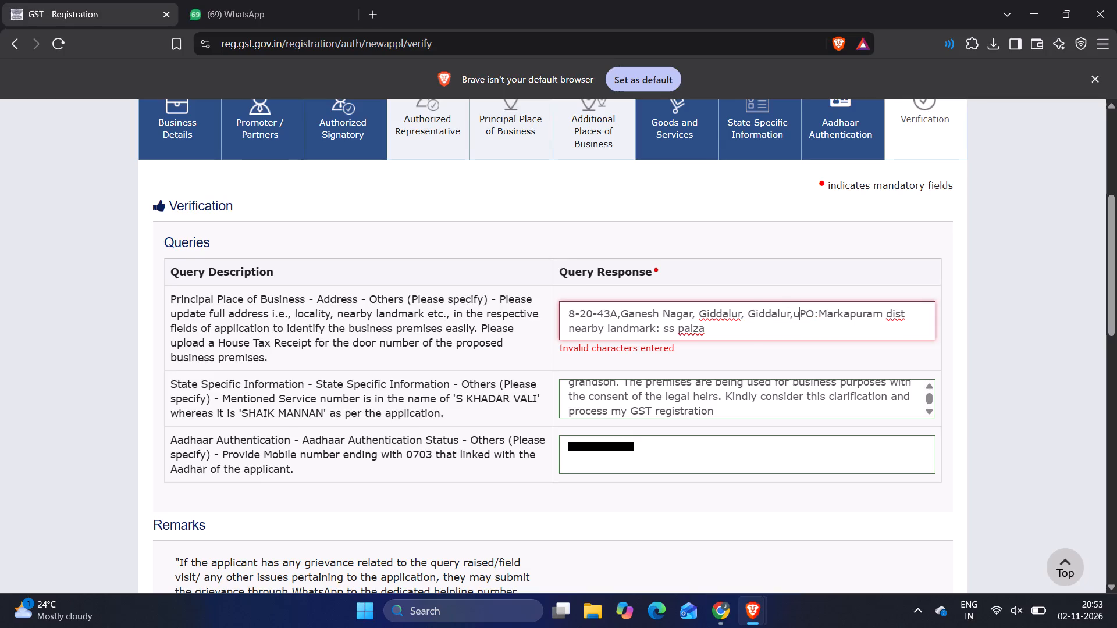
key("Left")
key("Left")
key("Left")
key("Left")
key("Right")
key("Right")
key("Right")
key("Right")
key("BackSpace")
key("BackSpace")
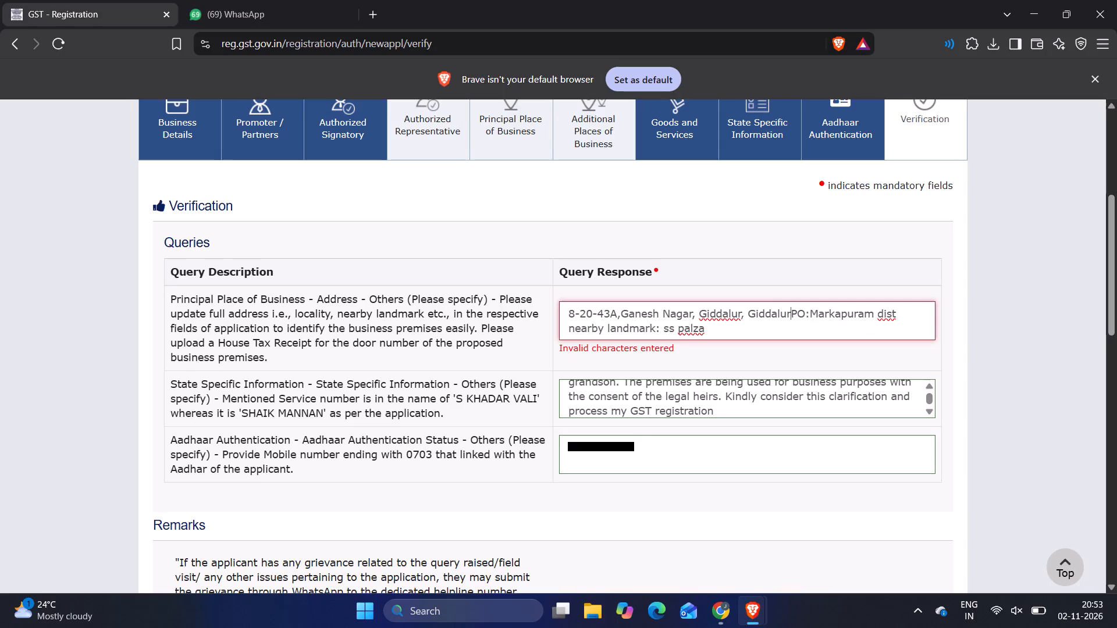
key("u")
key("comma")
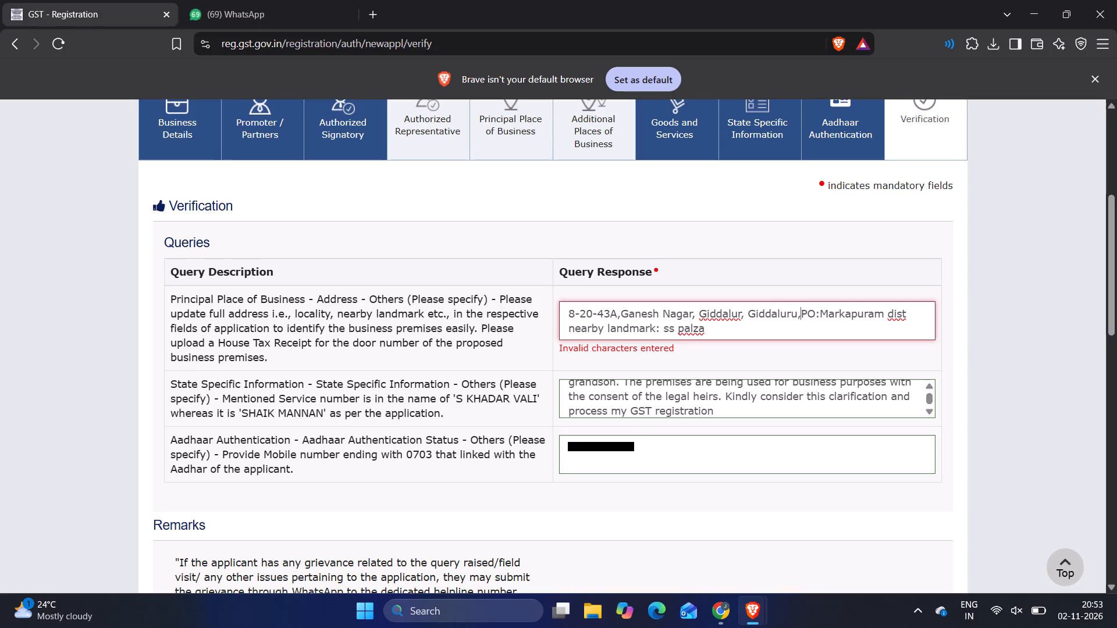
Add a final "u" to the first town name in the address response, before its comma.
key("Left")
key("Left")
key("Left")
key("Left")
key("Left")
key("Left")
key("Left")
key("Left")
key("Left")
key("Left")
key("Left")
key("Left")
key("Right")
key("Left")
key("u")
Insert a space after the comma that follows the second town name, before "PO:".
key("Right")
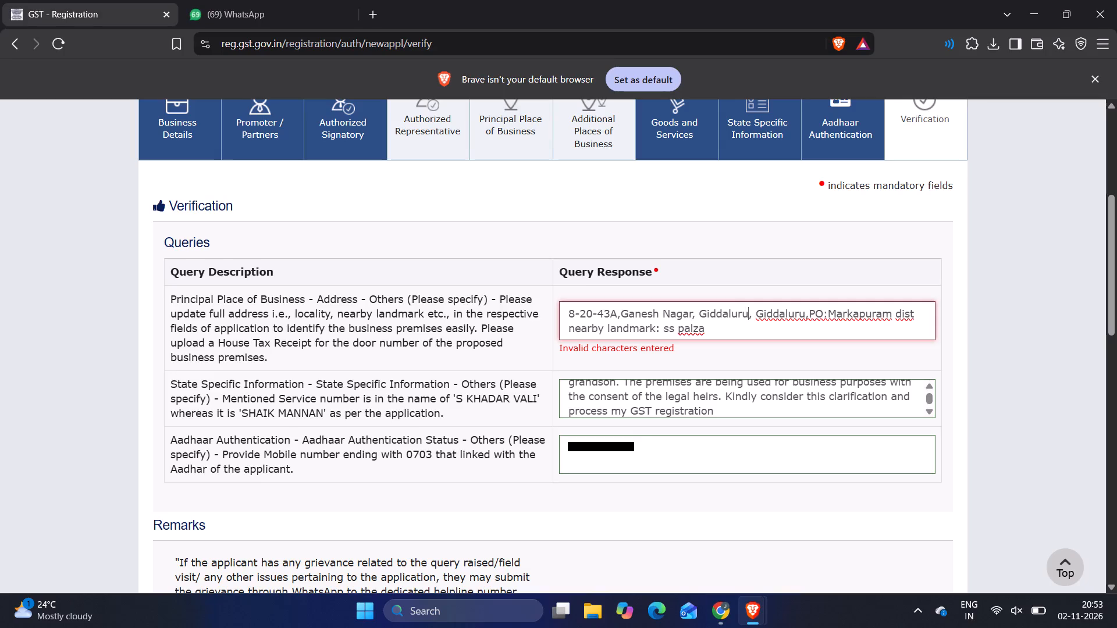
key("Right")
key("Right")
key("Right")
key("Right")
key("Right")
key("Right")
key("Right")
key("Right")
key("Right")
key("Right")
key("Right")
key("space")
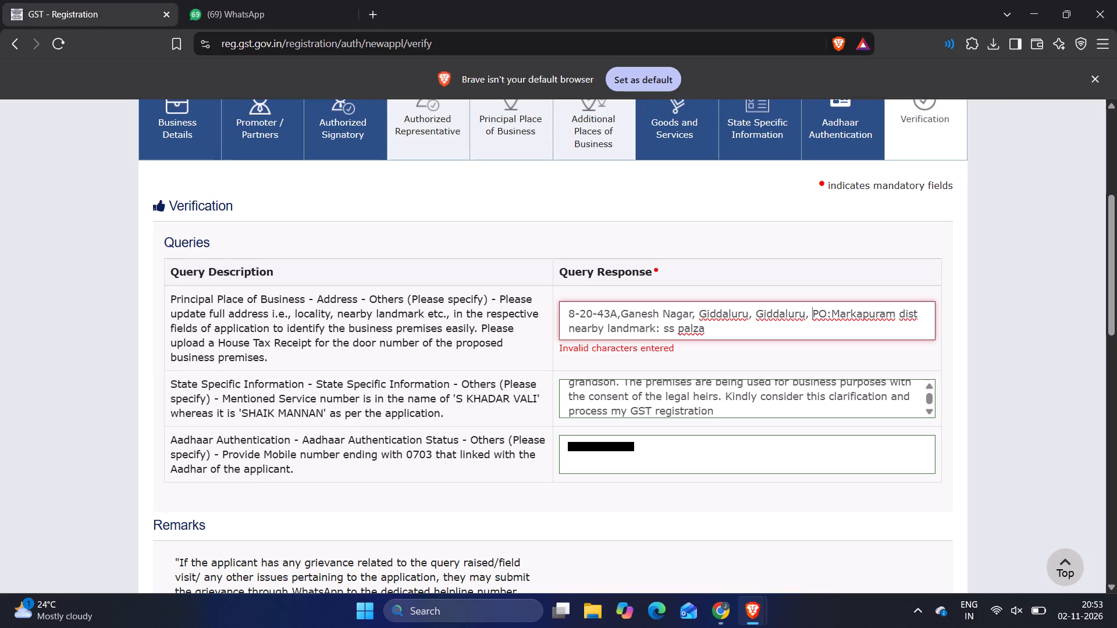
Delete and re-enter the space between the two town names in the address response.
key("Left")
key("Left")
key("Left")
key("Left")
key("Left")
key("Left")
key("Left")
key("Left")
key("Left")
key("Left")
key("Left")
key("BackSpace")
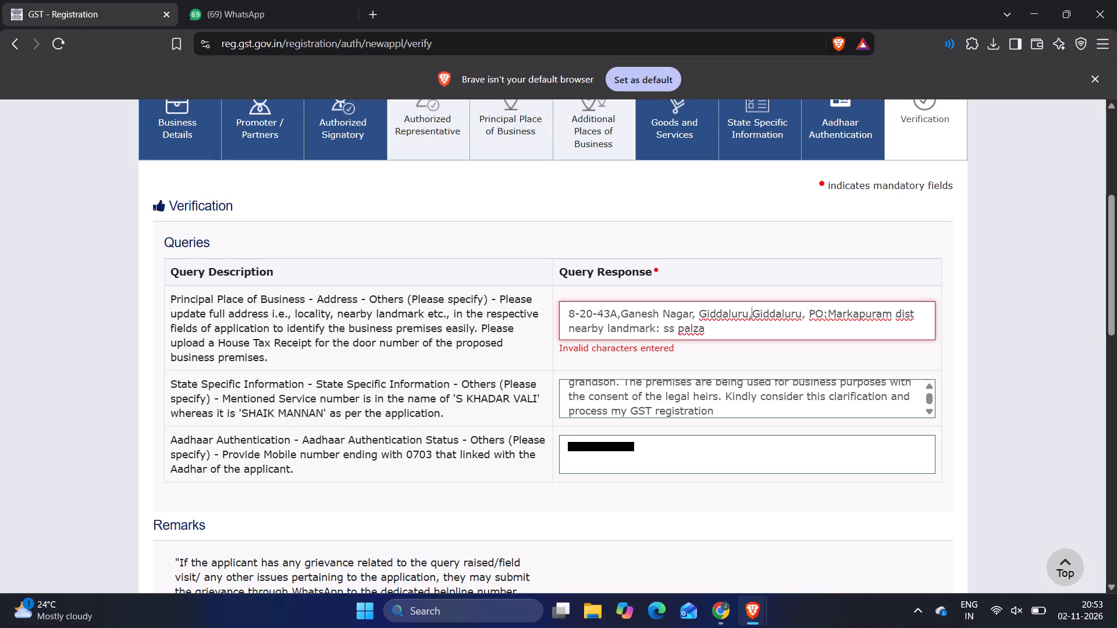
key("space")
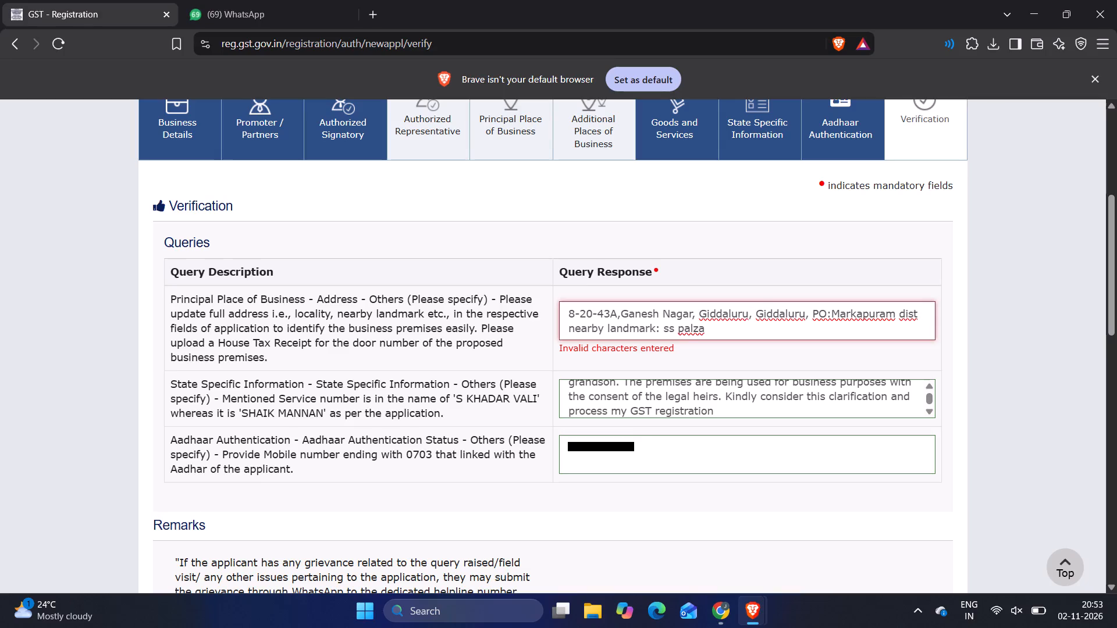
Insert a space after "PO:" in the address response.
key("Right")
key("Right")
key("Right")
key("Right")
key("Right")
key("Right")
key("Right")
key("Right")
key("Right")
key("Right")
key("Right")
key("Right")
key("Right")
key("Right")
key("space")
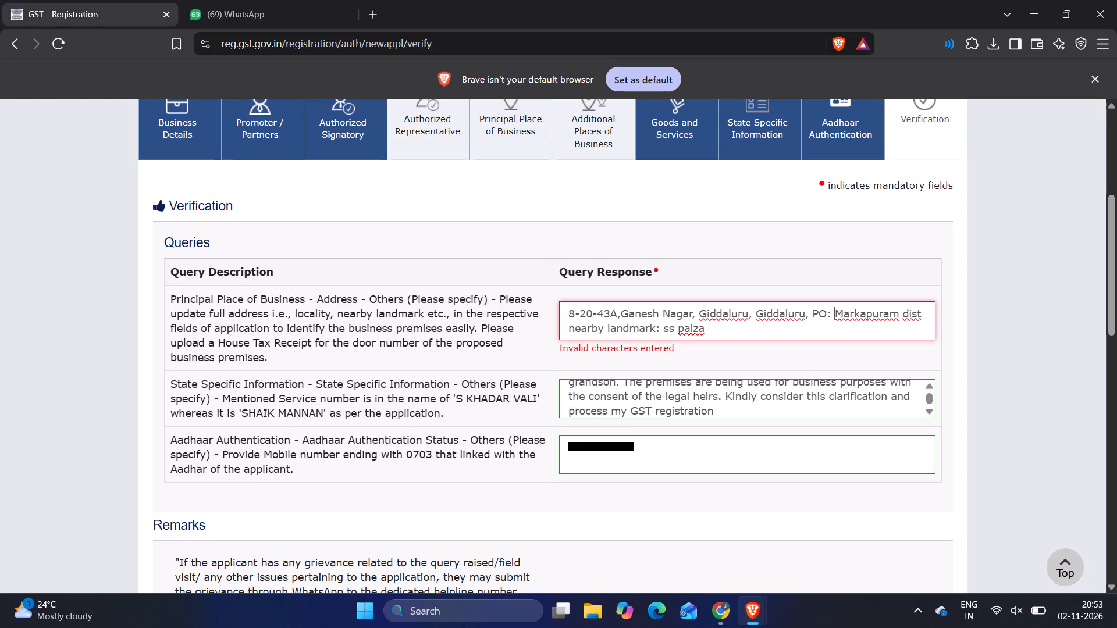
Capitalise the P of the last word in the nearby landmark name in the address response.
key("Down")
key("Left")
key("Left")
key("Left")
key("Left")
key("BackSpace")
key("shift+p")
Go to the declaration and submission section at the end of the Verification form.
scroll(676, 316, "down", 4)
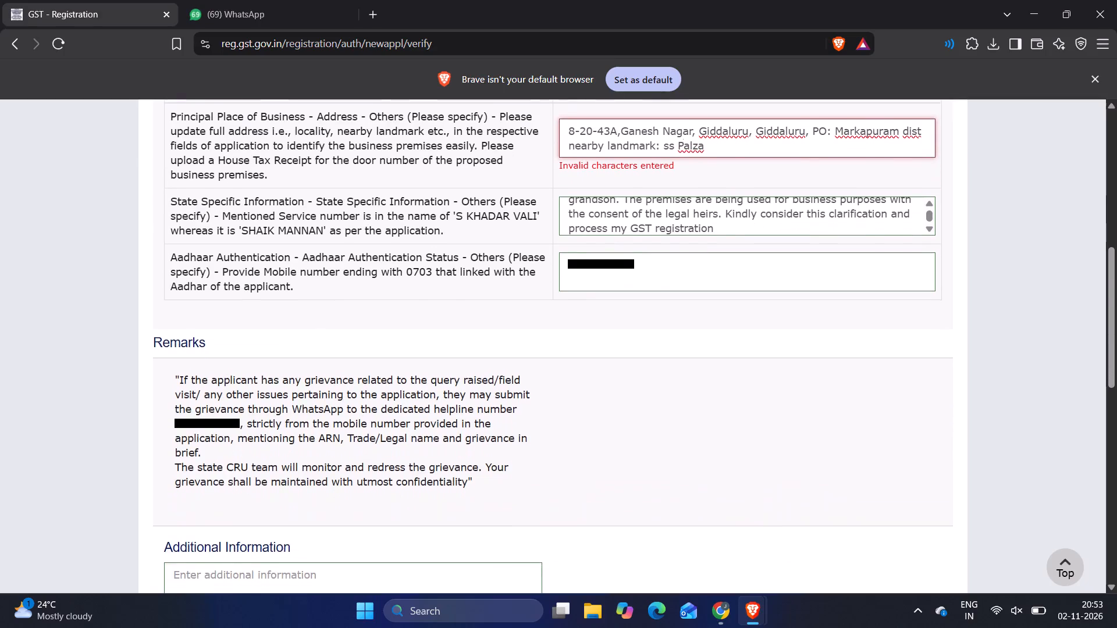
scroll(676, 316, "down", 5)
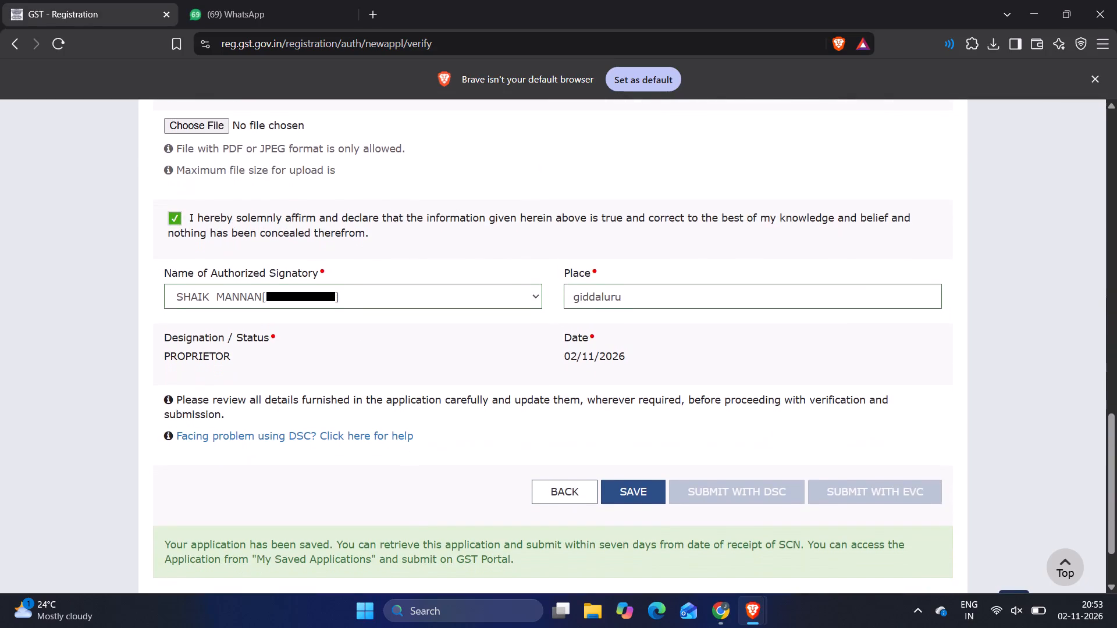
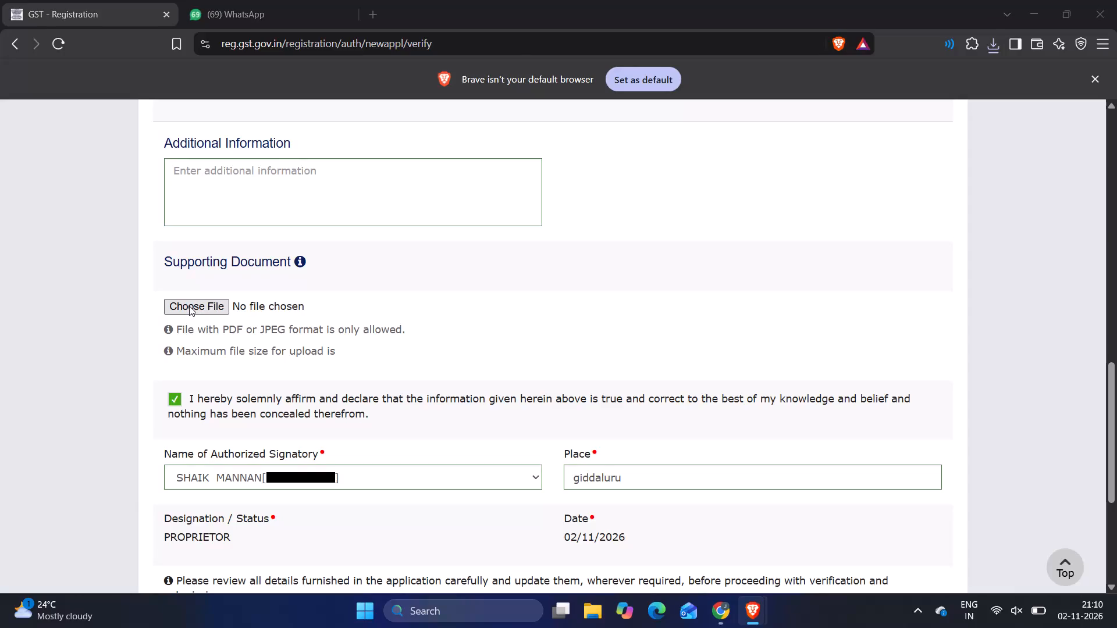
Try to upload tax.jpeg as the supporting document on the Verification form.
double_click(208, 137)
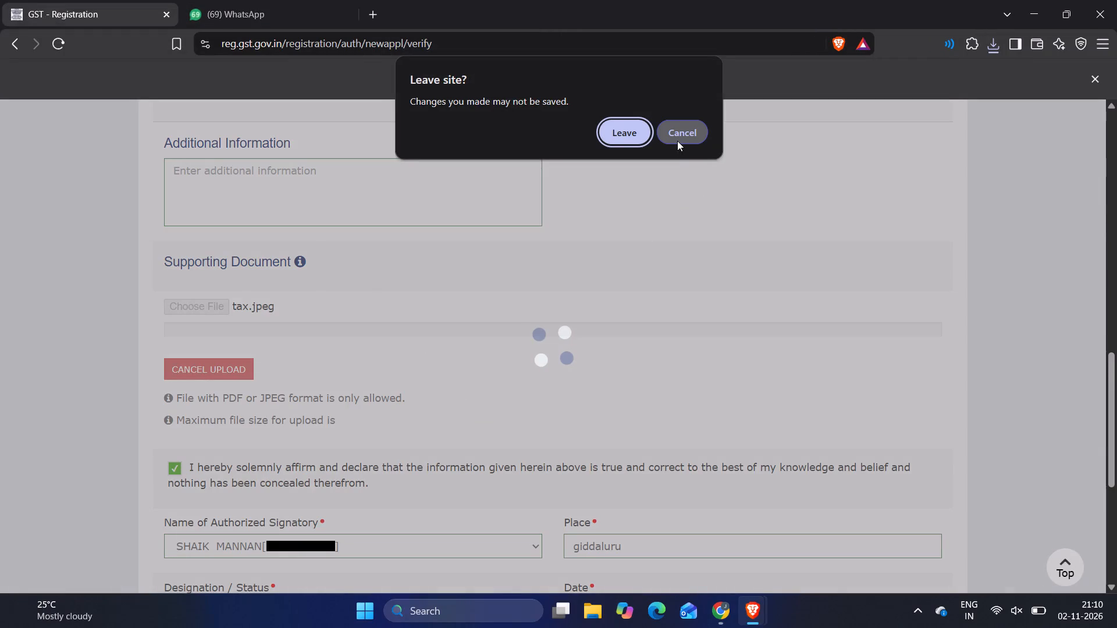
Agree to leave the Verification page without saving the changes.
left_click(647, 134)
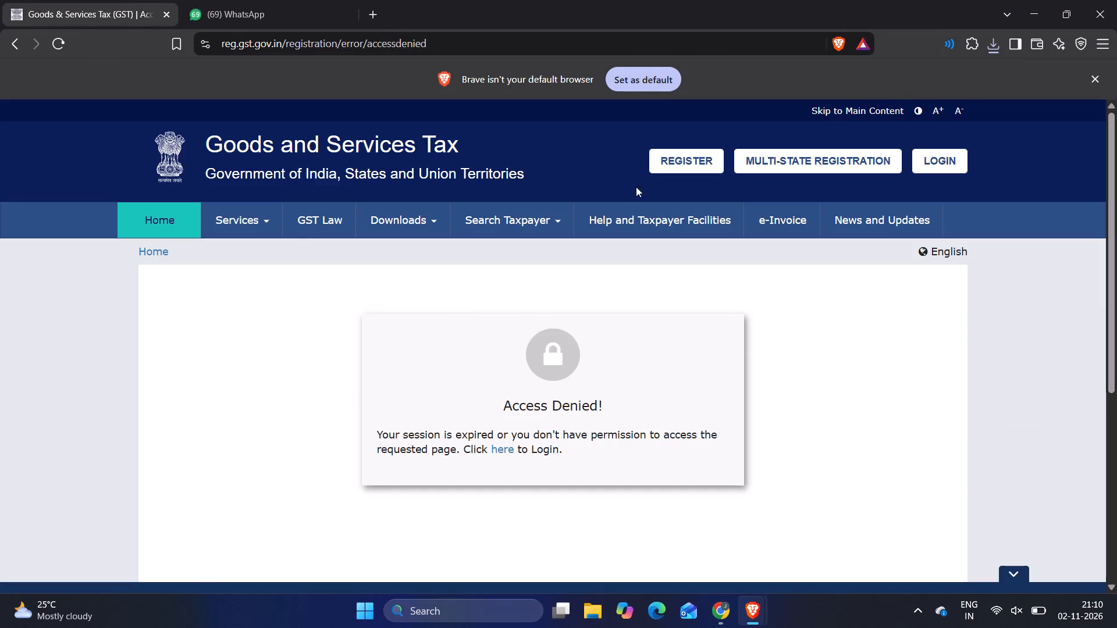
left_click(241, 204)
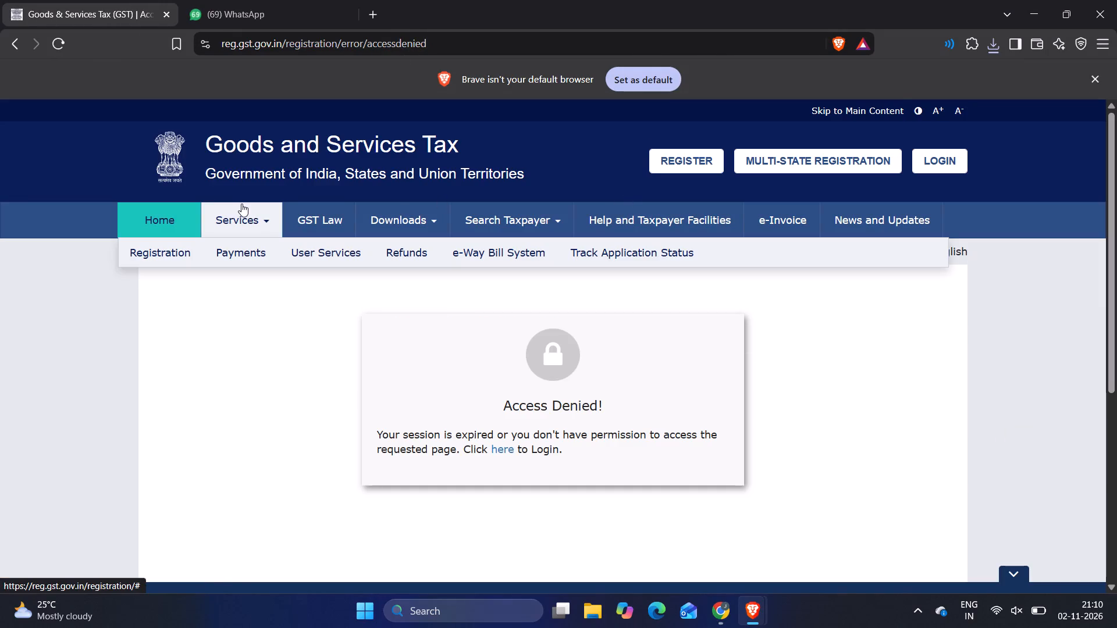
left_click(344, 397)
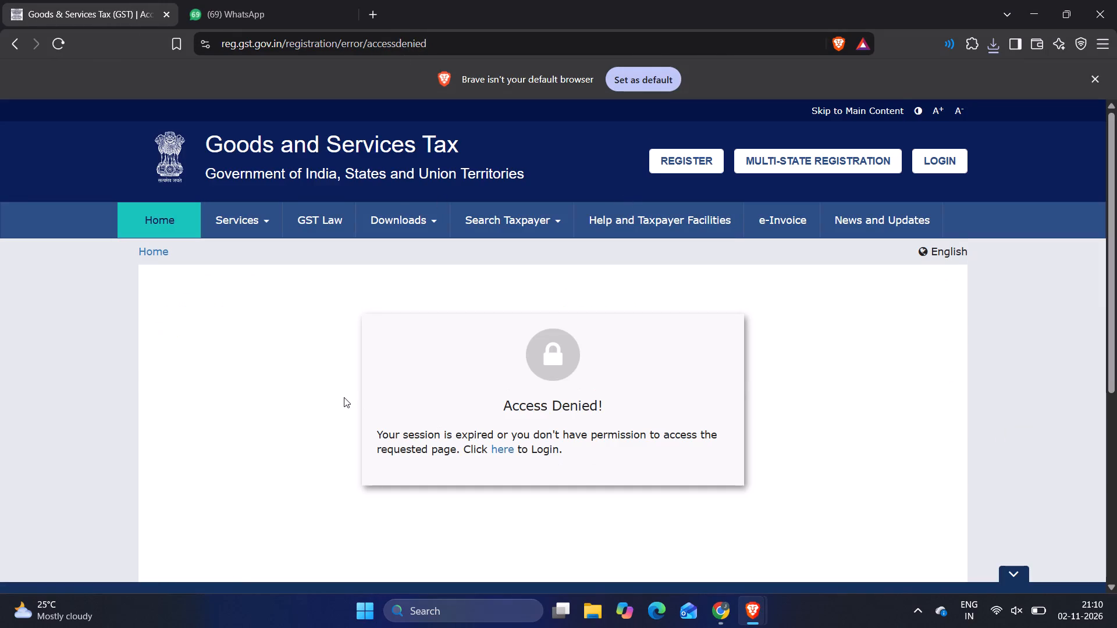
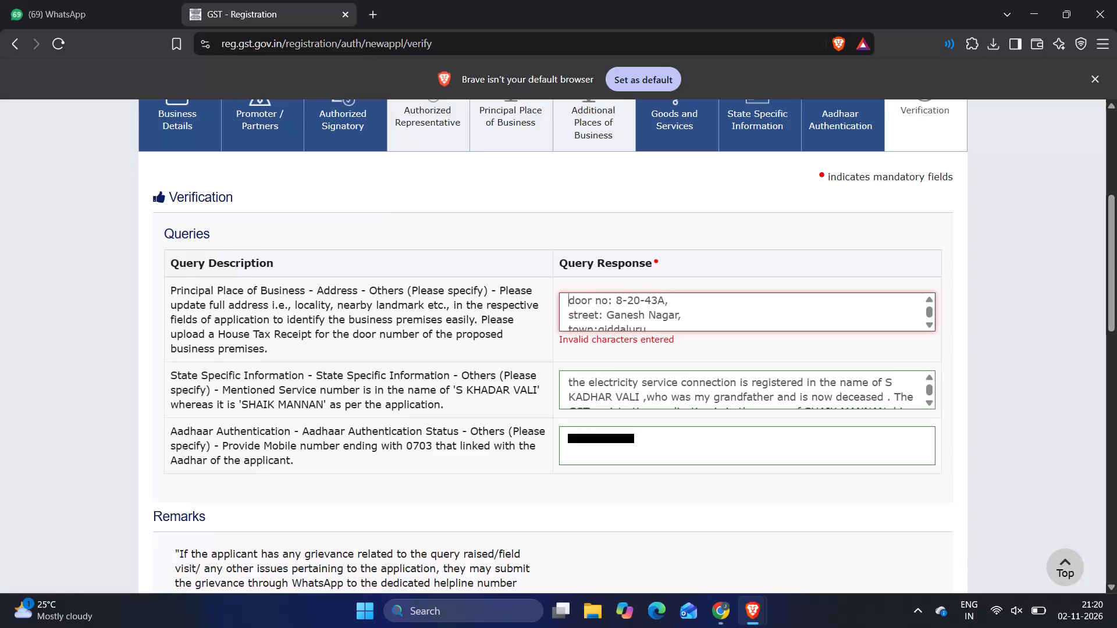
Remove the "door no:" label from the first line of the address response, keeping only the door number.
key("Right")
key("Right")
key("Right")
key("Right")
key("Right")
key("Right")
key("Right")
key("Right")
key("Right")
key("BackSpace")
key("BackSpace")
key("BackSpace")
key("BackSpace")
key("BackSpace")
key("BackSpace")
key("BackSpace")
key("BackSpace")
key("BackSpace")
key("BackSpace")
key("BackSpace")
key("BackSpace")
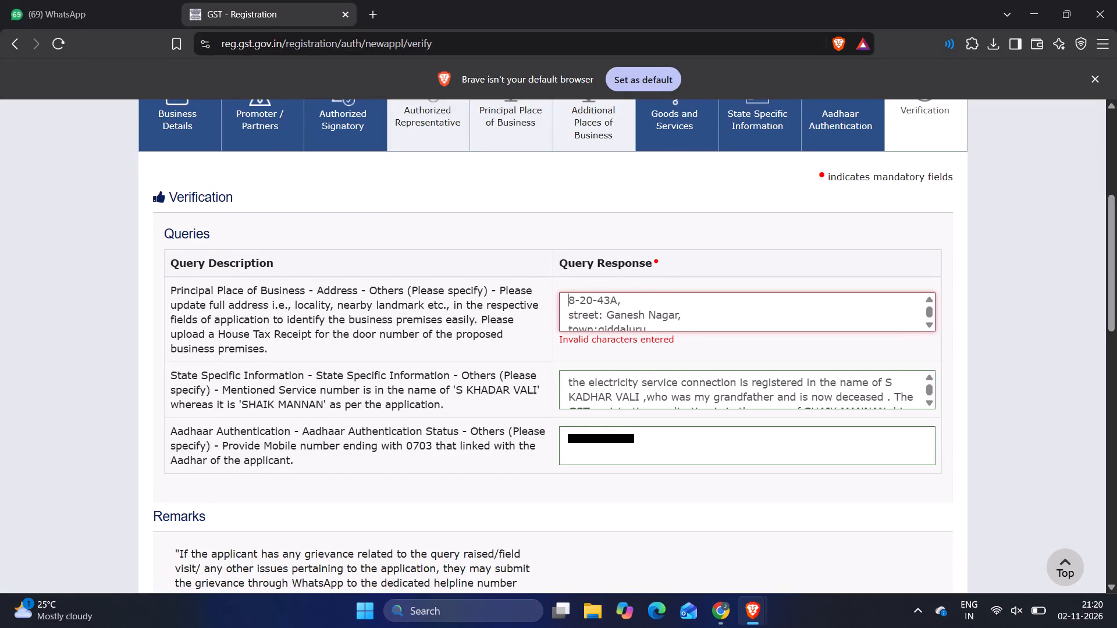
Delete the "street:" label in front of the street name in the address response.
key("Down")
key("Down")
key("Up")
key("Right")
key("Right")
key("Right")
key("Right")
key("Right")
key("Right")
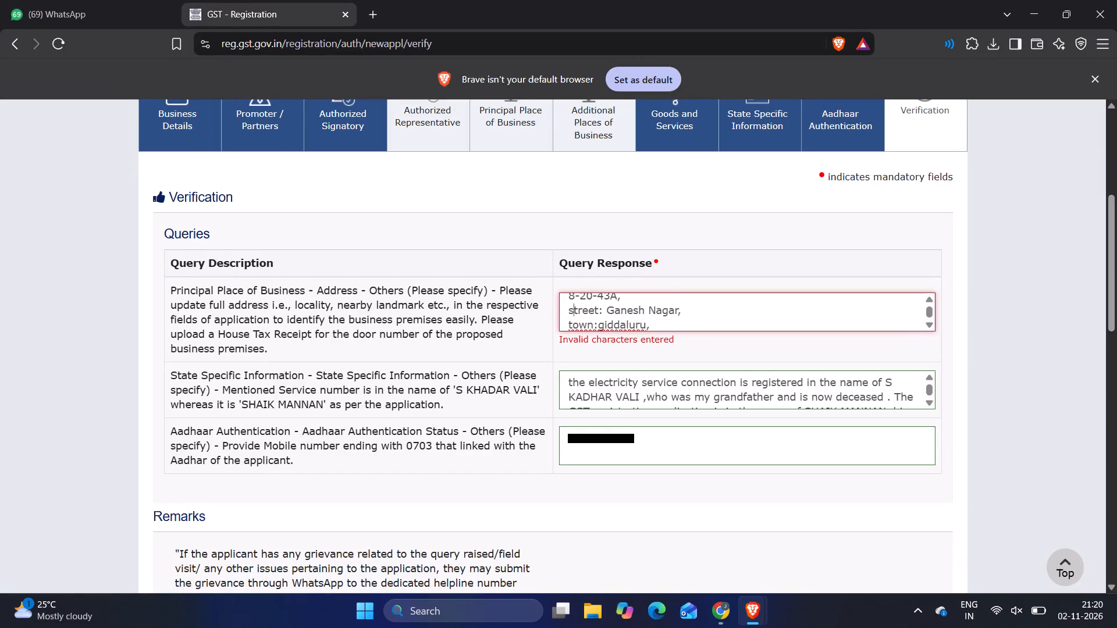
key("Right")
key("Right")
key("BackSpace")
key("BackSpace")
key("BackSpace")
key("BackSpace")
key("BackSpace")
key("BackSpace")
key("BackSpace")
key("BackSpace")
key("BackSpace")
key("BackSpace")
key("BackSpace")
key("BackSpace")
key("BackSpace")
key("BackSpace")
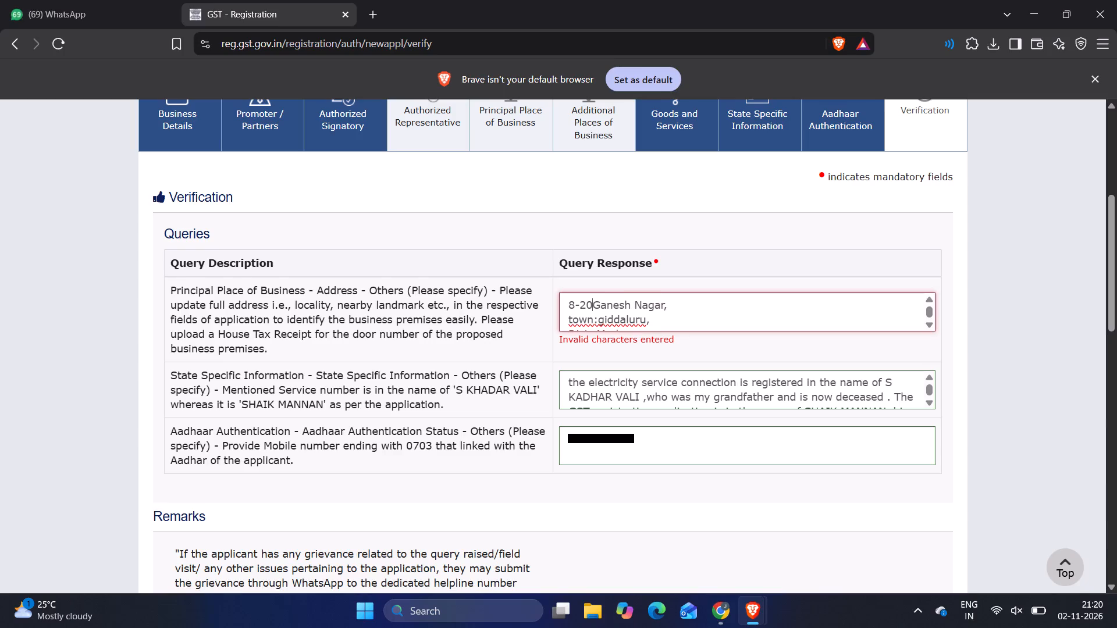
Re-enter the missing end of the door number with a trailing comma, and put the street name on its own line.
type("-43")
key("shift+a")
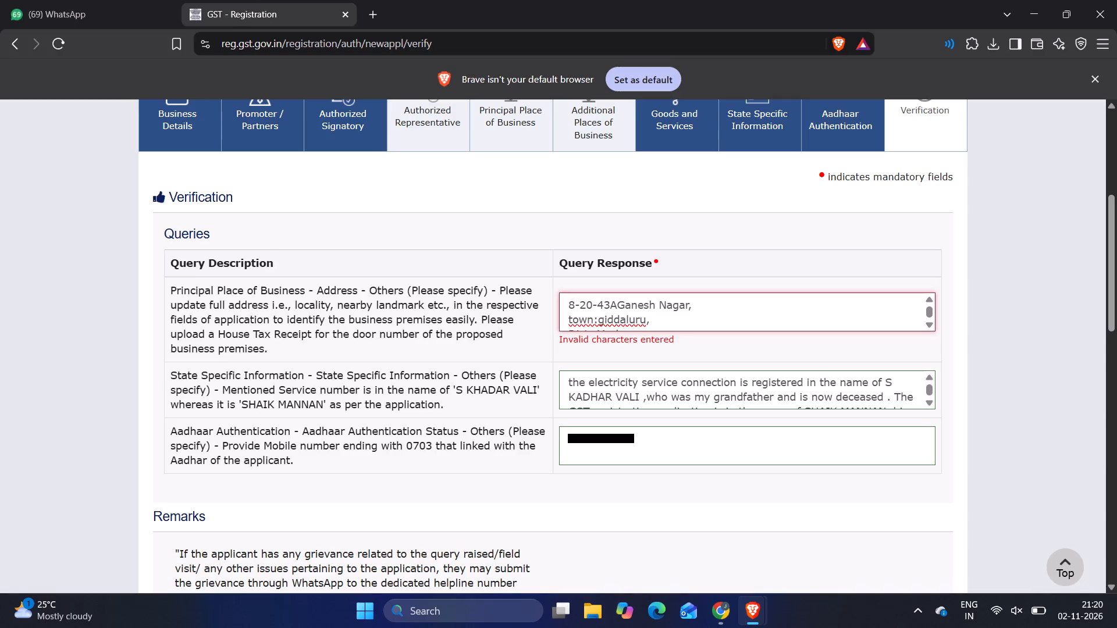
key("Return")
key("Up")
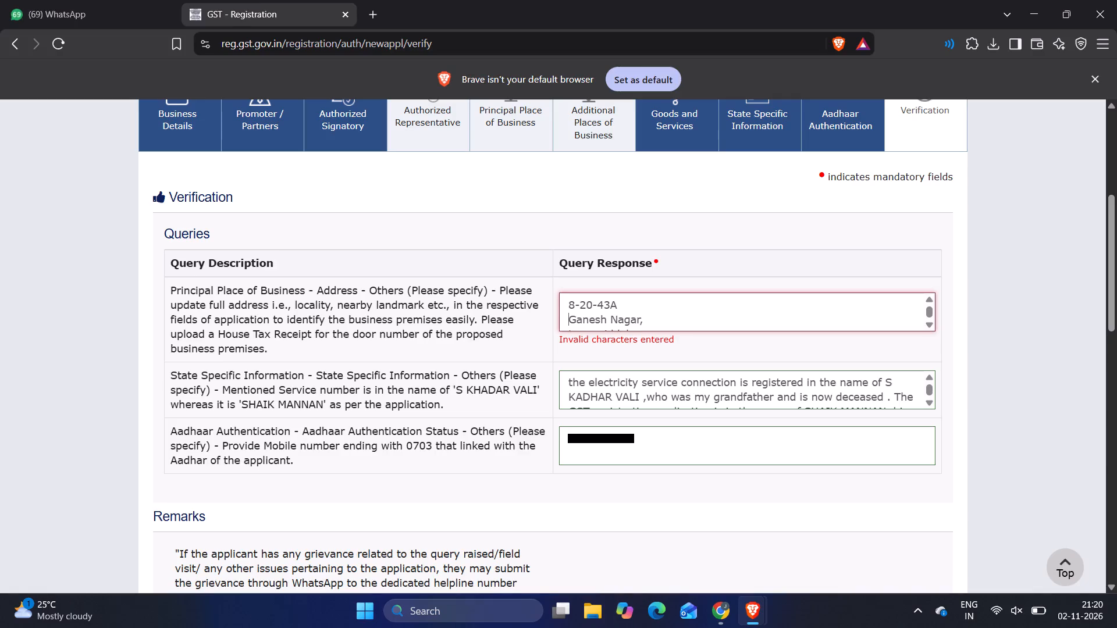
key("Right")
key("Right")
key("Right")
key("Right")
key("Right")
key("Right")
key("Right")
key("Right")
key("comma")
Remove the "Dist:" label from the district line of the address response, leaving only "Markapuram,".
key("Down")
key("Down")
key("Down")
key("Up")
key("Down")
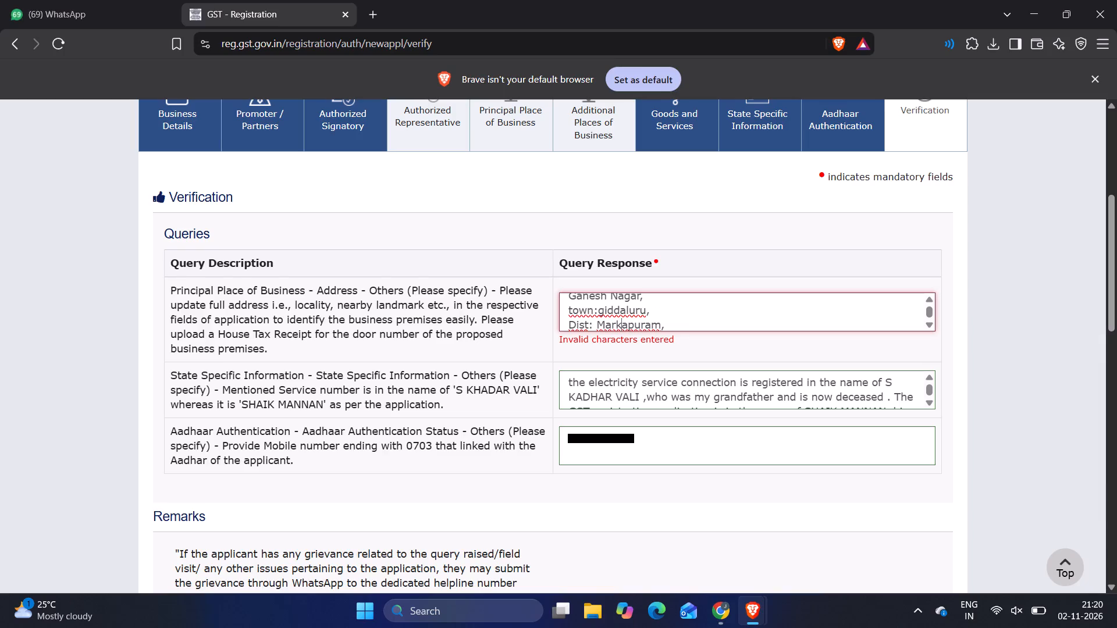
key("Left")
key("Left")
key("Left")
key("Left")
key("BackSpace")
key("BackSpace")
key("BackSpace")
key("BackSpace")
key("BackSpace")
key("BackSpace")
Remove the "town:" label from the town line of the address response, leaving only "giddaluru,".
key("Up")
key("Up")
key("Right")
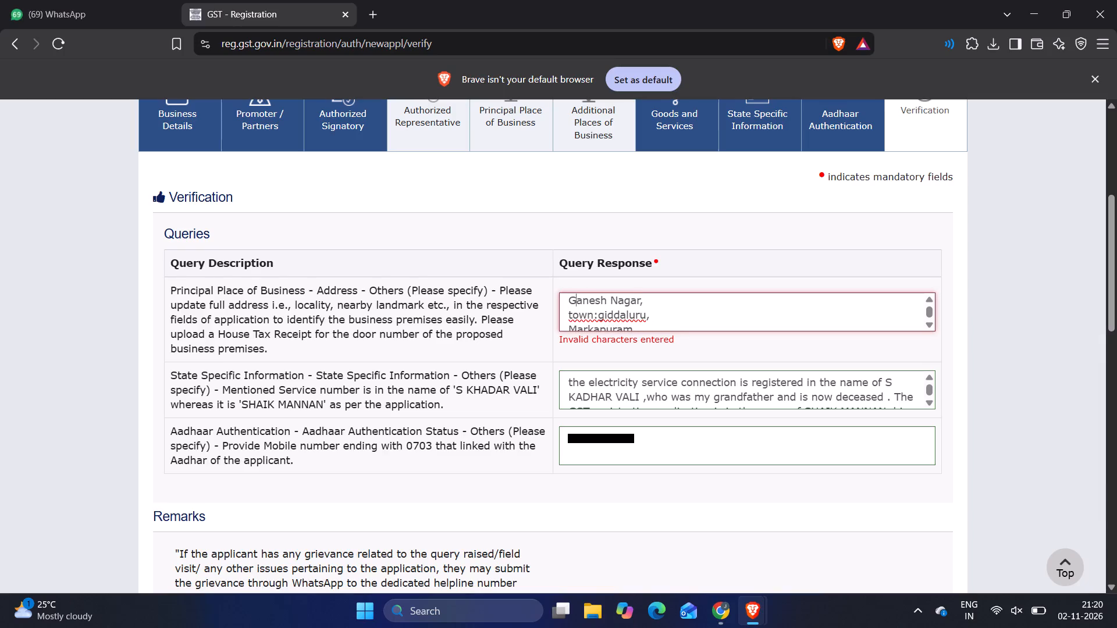
key("Down")
key("Right")
key("Right")
key("Right")
key("BackSpace")
key("BackSpace")
key("BackSpace")
key("BackSpace")
key("BackSpace")
scroll(609, 304, "down", 1)
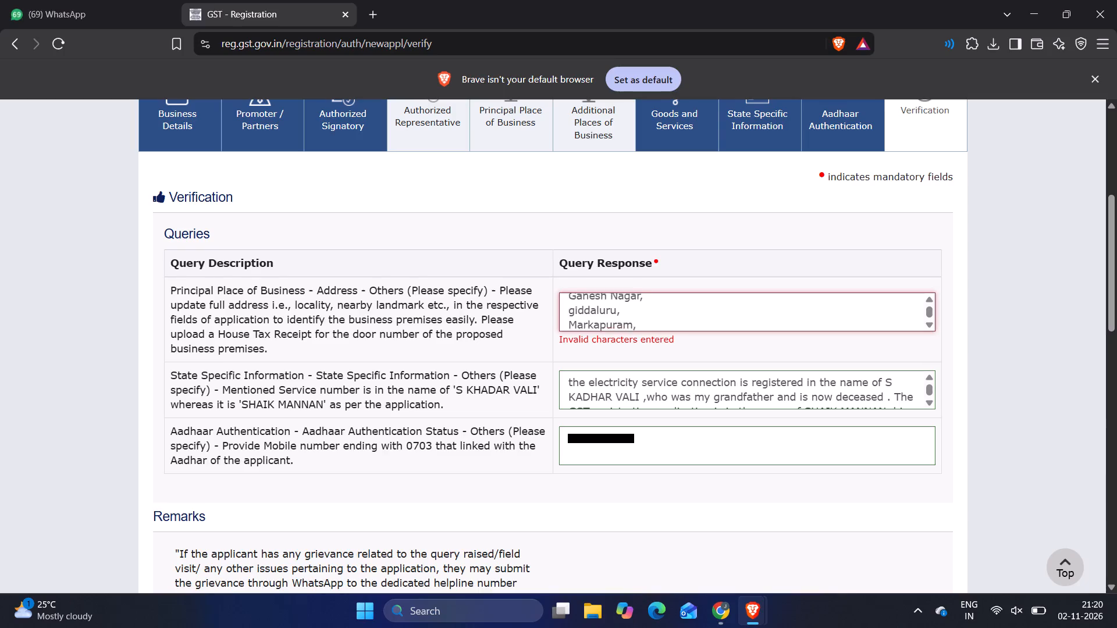
scroll(609, 304, "down", 1)
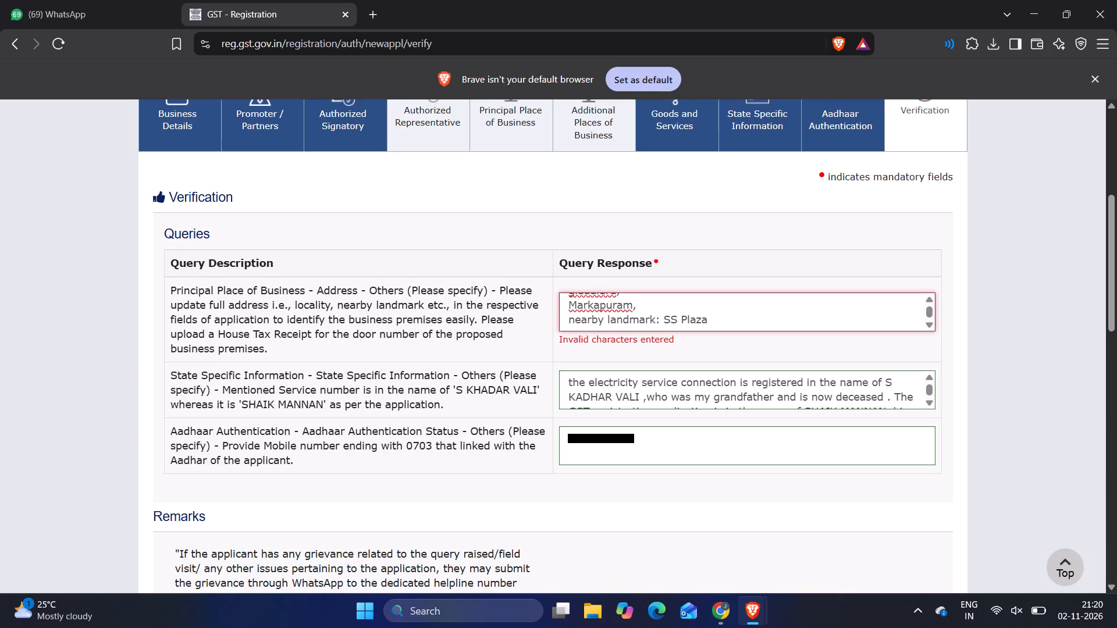
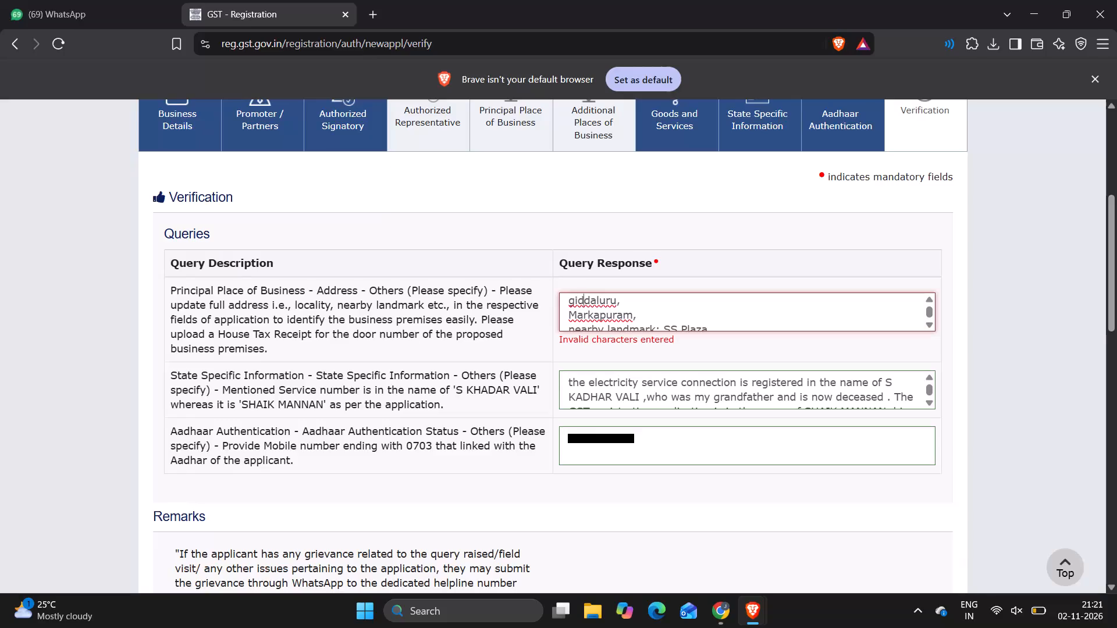
Correct the town's spelling in the address response by removing its final "u", making the line "giddalur,".
key("Right")
key("Right")
key("Right")
key("Right")
key("Right")
key("Right")
key("Right")
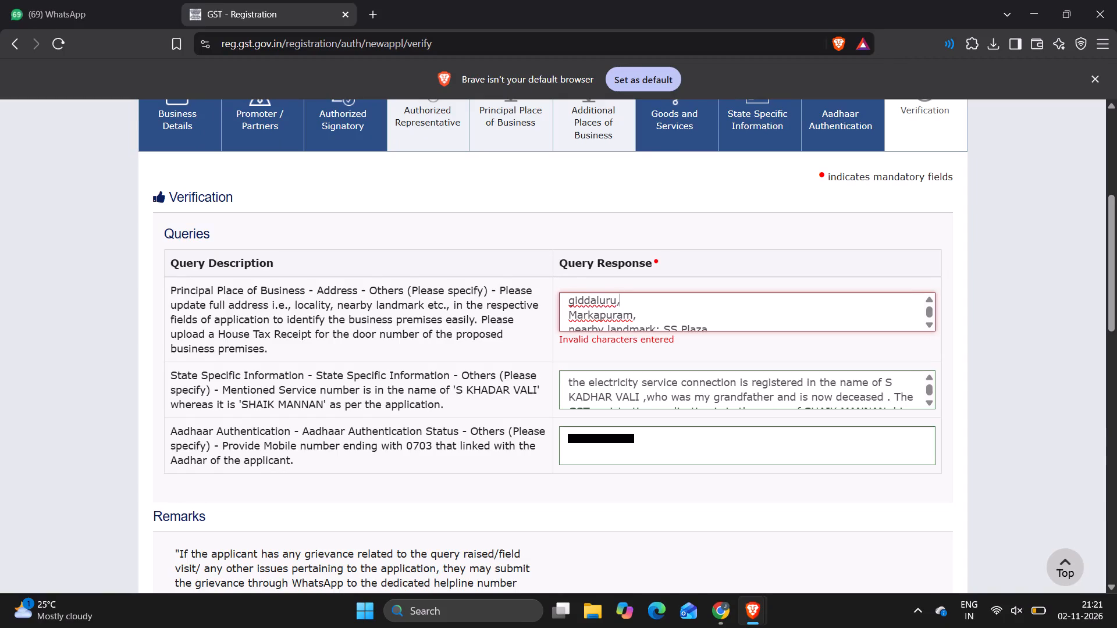
key("Left")
key("BackSpace")
Capitalise the first letter of the town name in the address response so the line reads "Giddalur,".
key("Left")
key("Left")
key("Left")
key("Left")
key("Left")
key("Left")
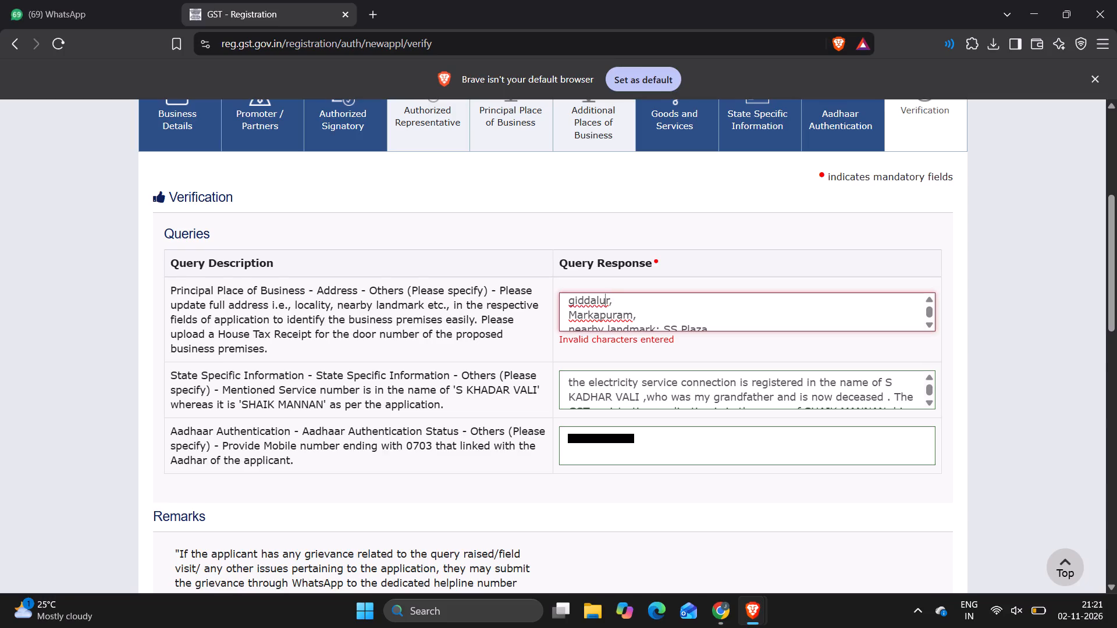
key("Left")
key("BackSpace")
key("shift+g")
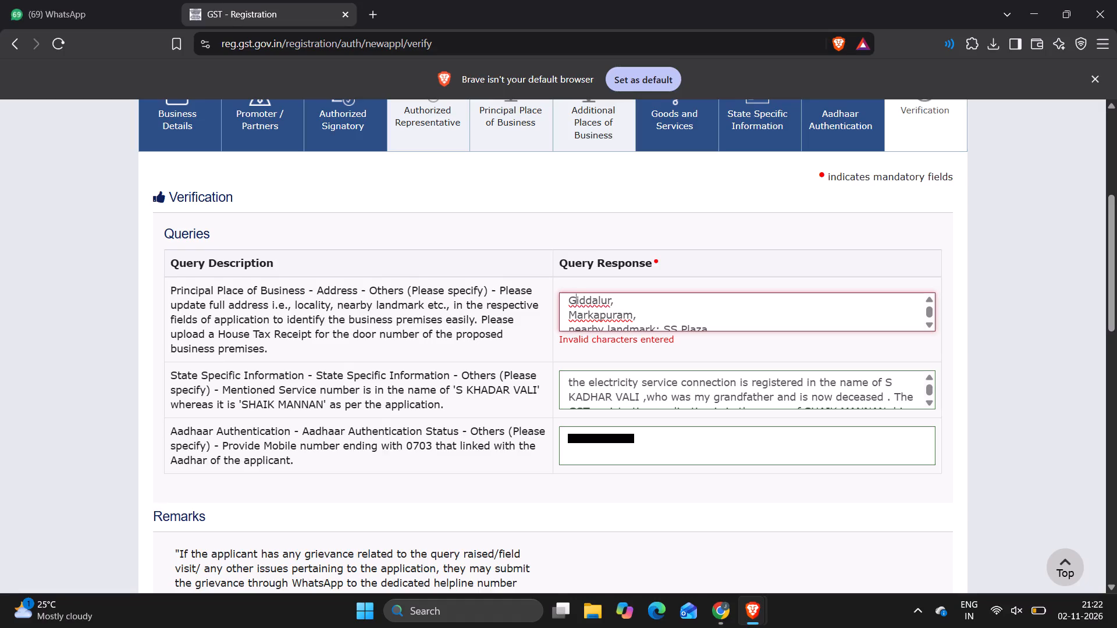
Review all lines of the address response, from the door number to the nearby landmark, for anything still invalid.
key("Down")
key("Right")
key("Right")
key("Right")
key("Right")
key("Right")
key("Right")
key("Right")
key("Right")
scroll(652, 314, "right", 1)
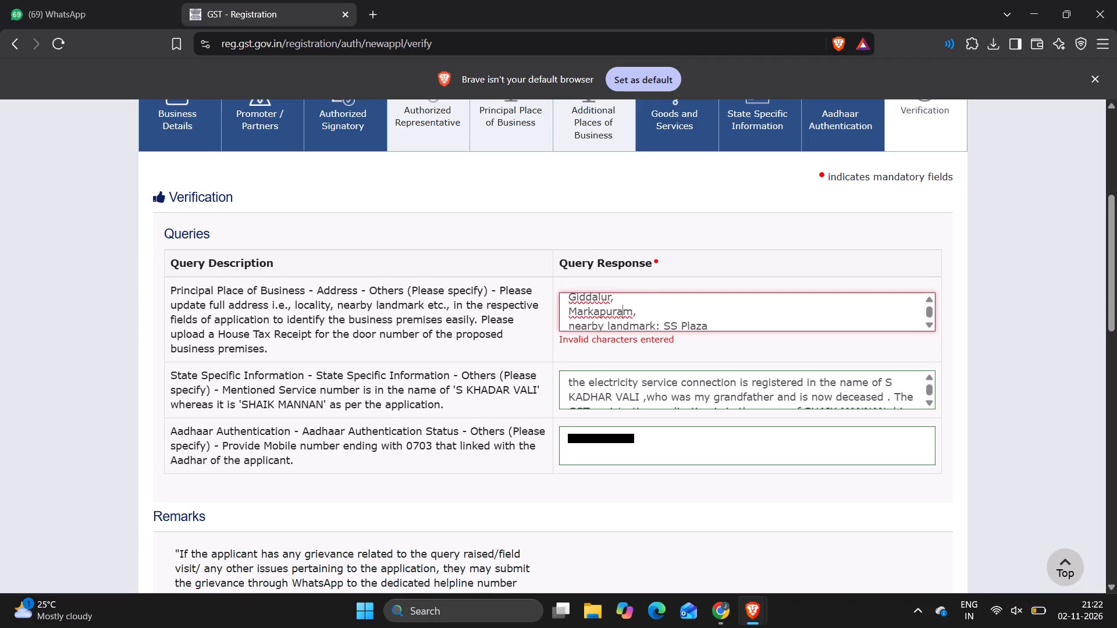
scroll(652, 314, "right", 2)
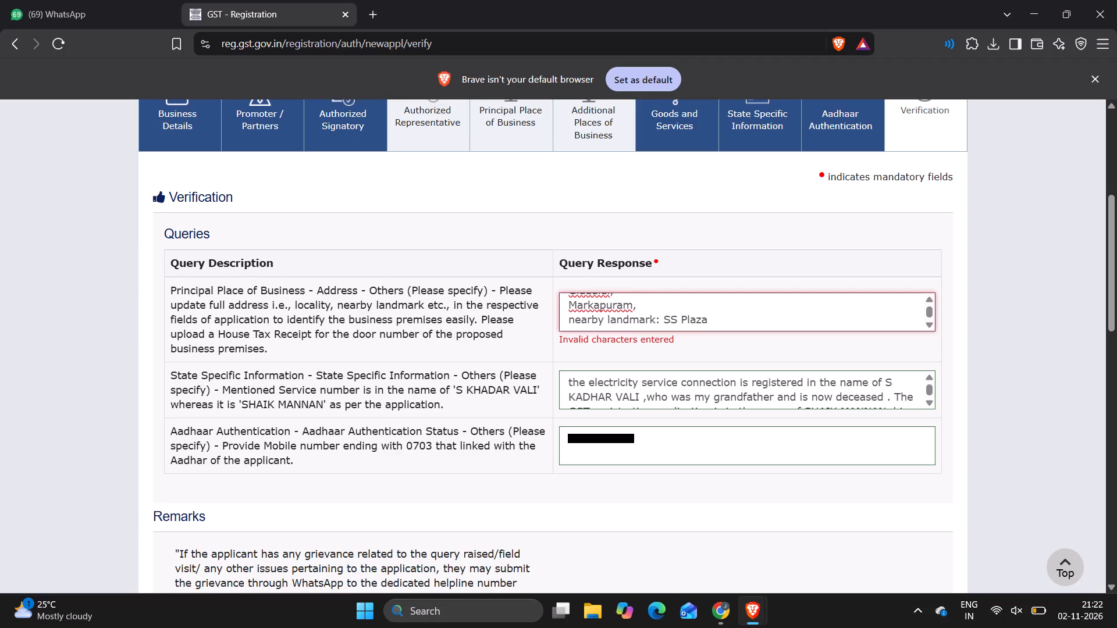
scroll(652, 314, "right", 1)
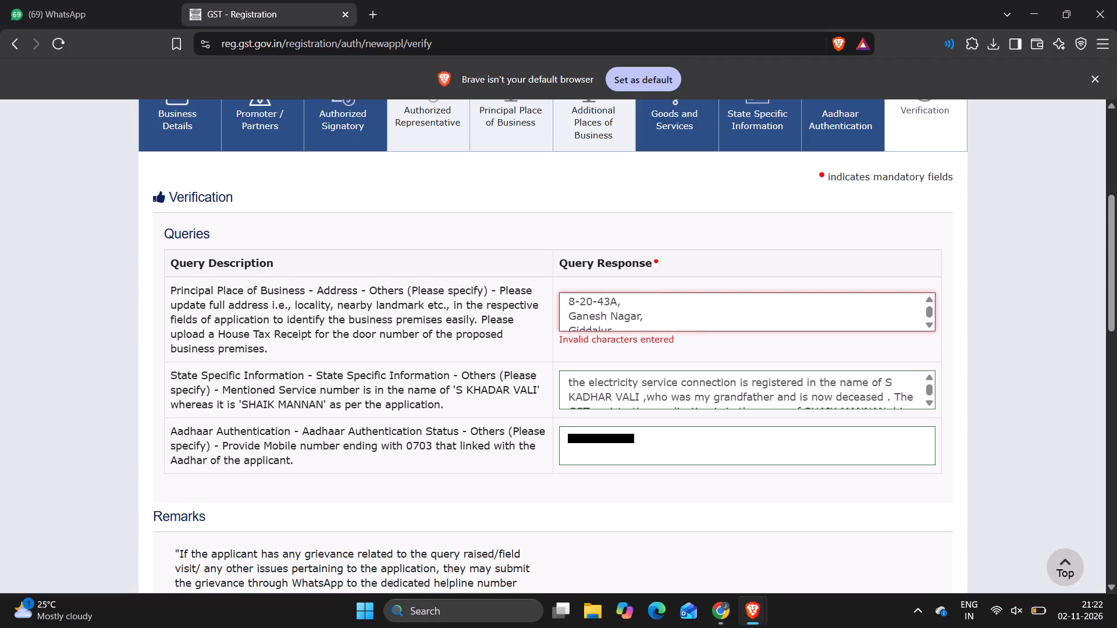
scroll(652, 314, "right", 1)
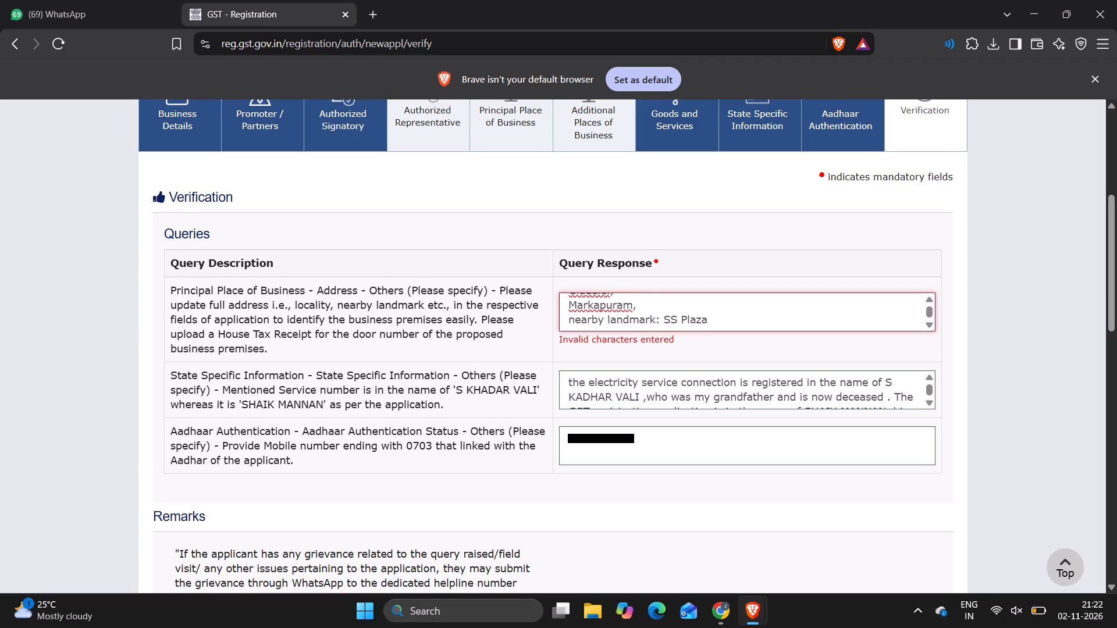
scroll(652, 314, "right", 1)
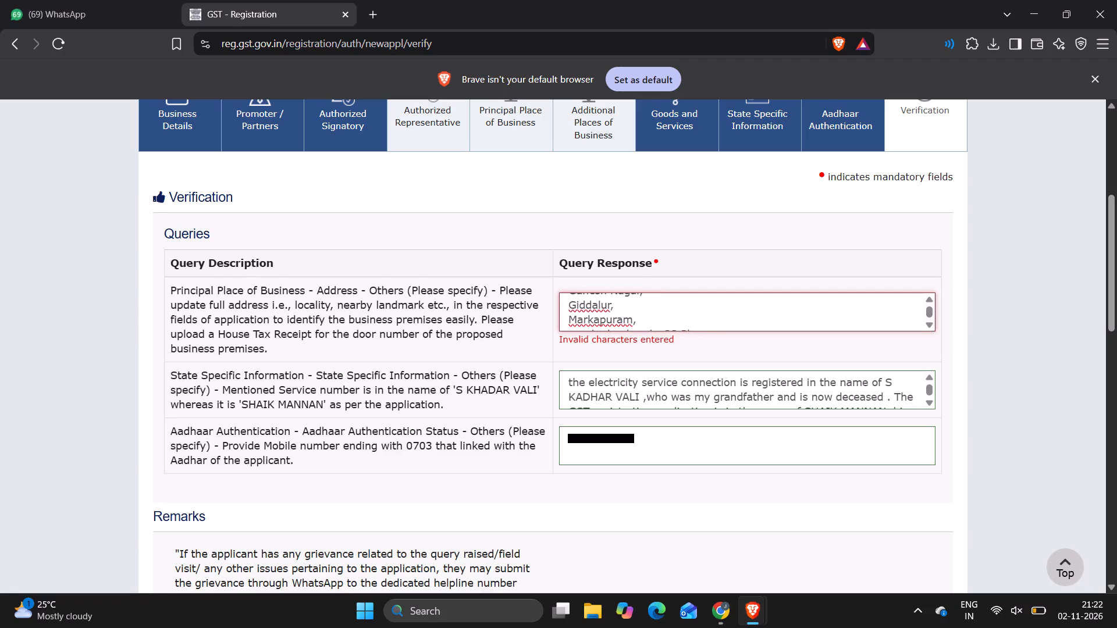
Save the Verification section with the edited address response to the officer's query.
scroll(652, 314, "right", 1)
scroll(652, 314, "up", 1)
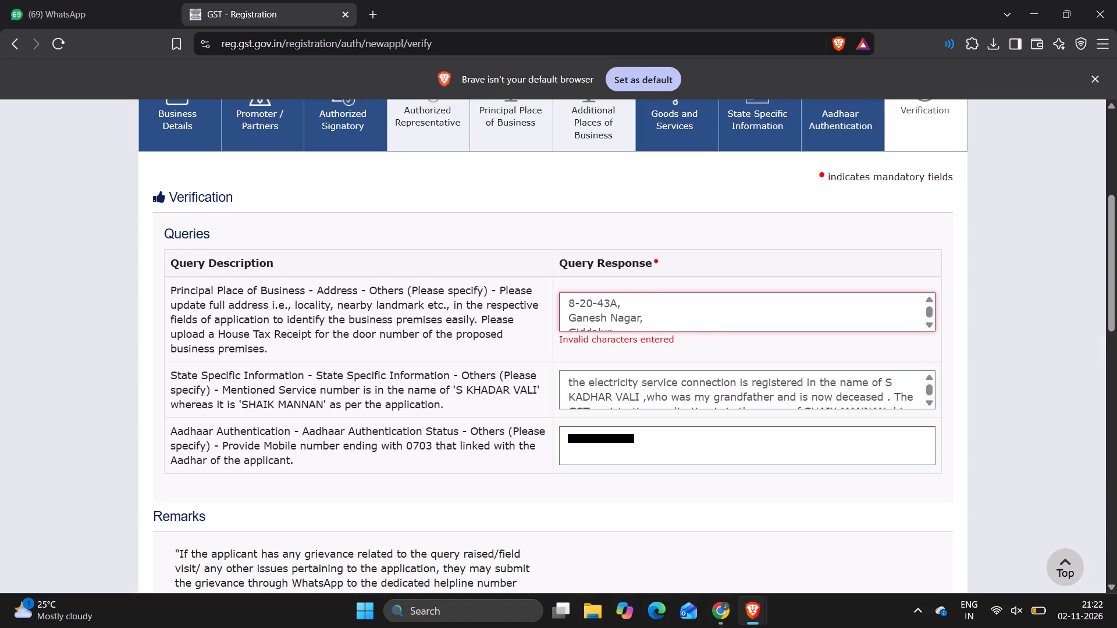
scroll(652, 314, "down", 6)
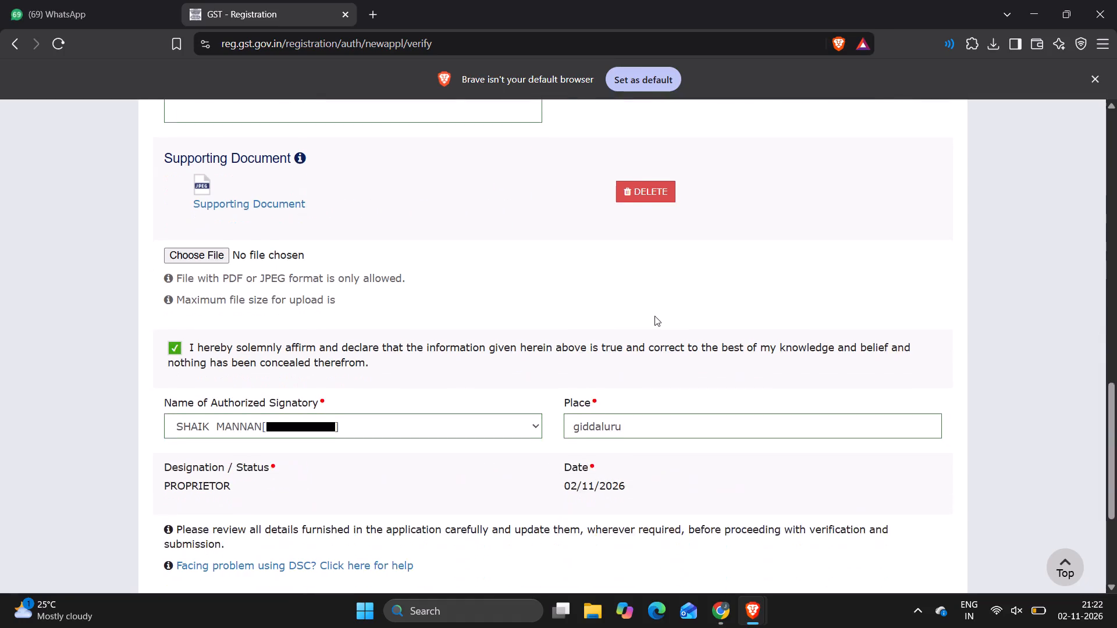
scroll(654, 554, "down", 4)
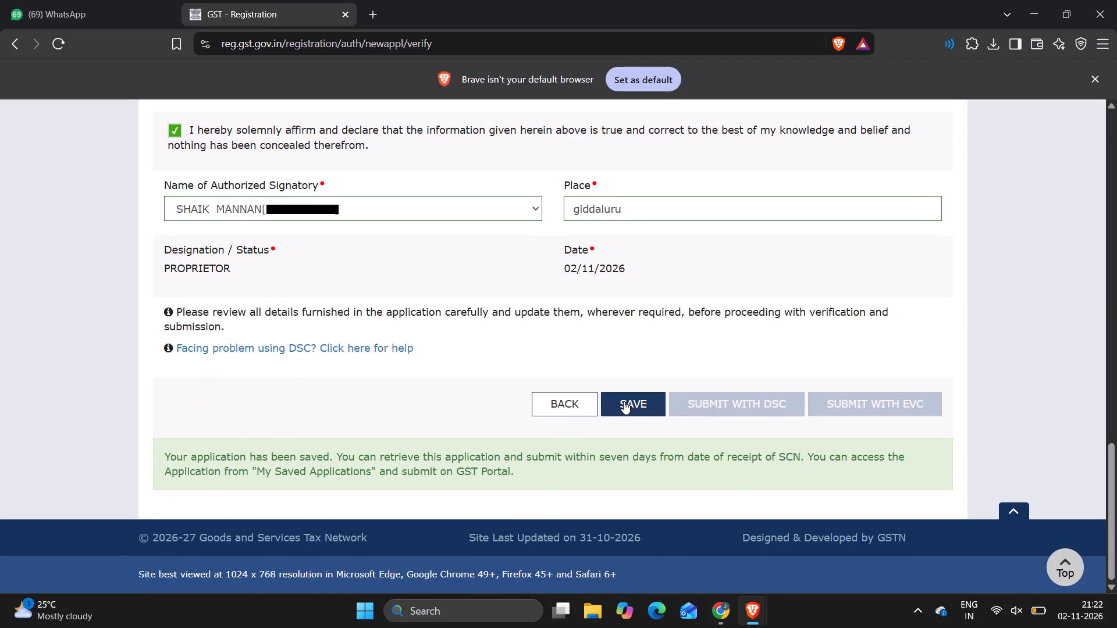
left_click(624, 401)
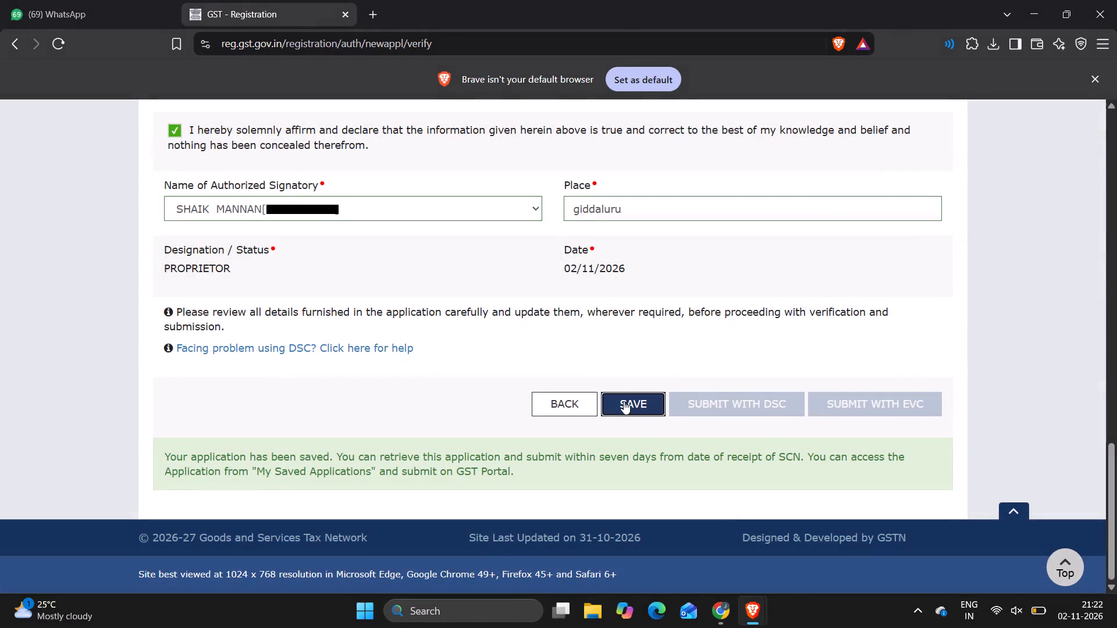
Close the GST registration page and confirm leaving the site.
scroll(501, 333, "up", 6)
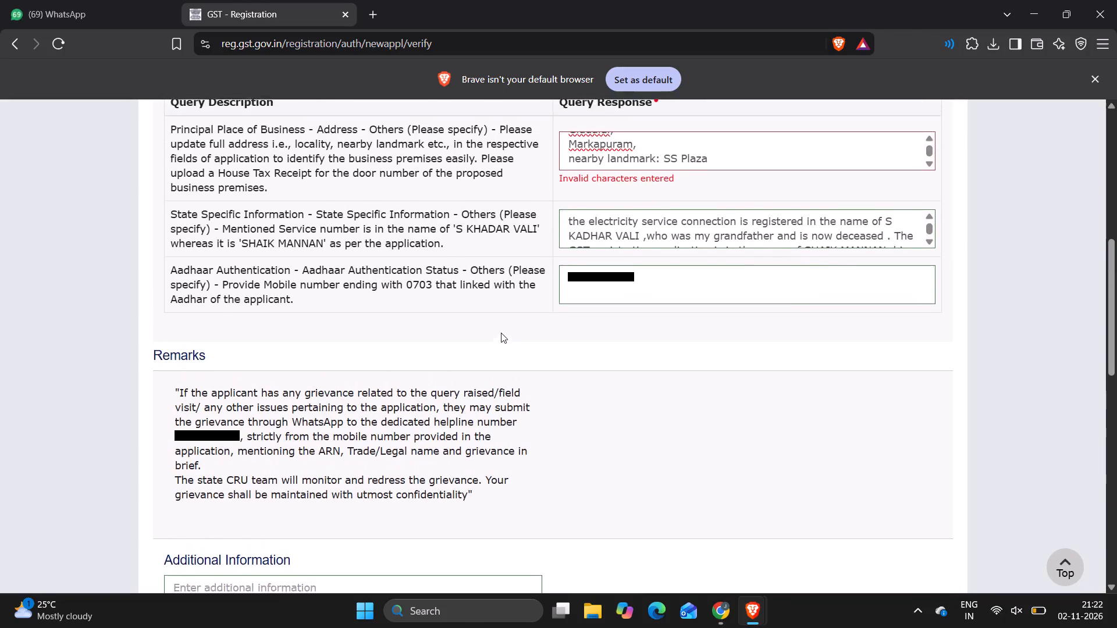
scroll(501, 333, "up", 1)
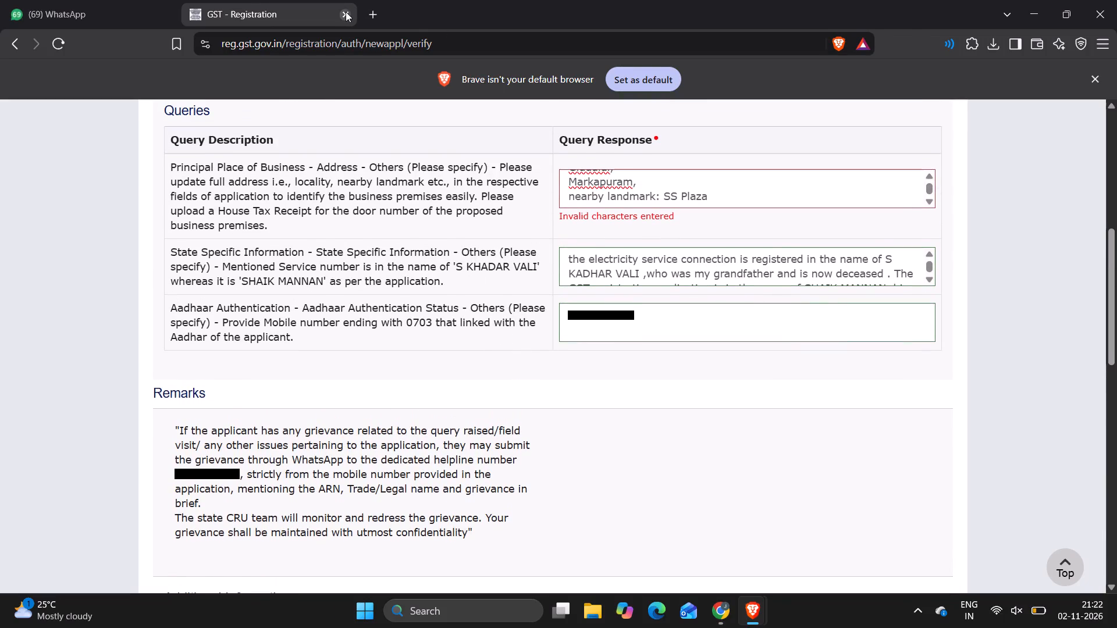
scroll(536, 325, "up", 2)
scroll(536, 325, "down", 1)
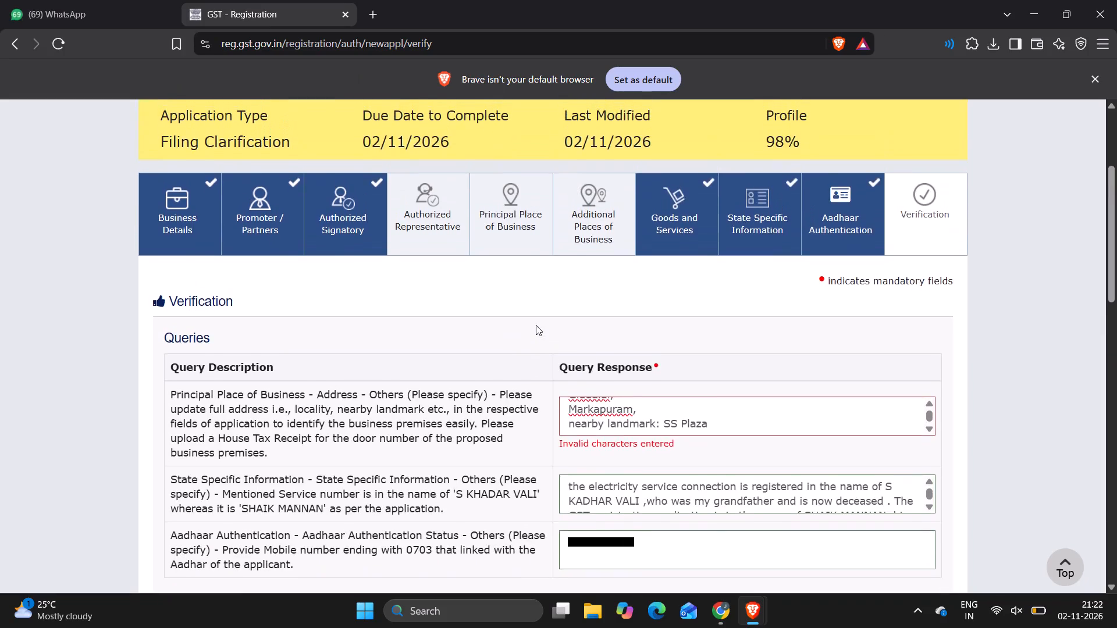
scroll(536, 325, "down", 3)
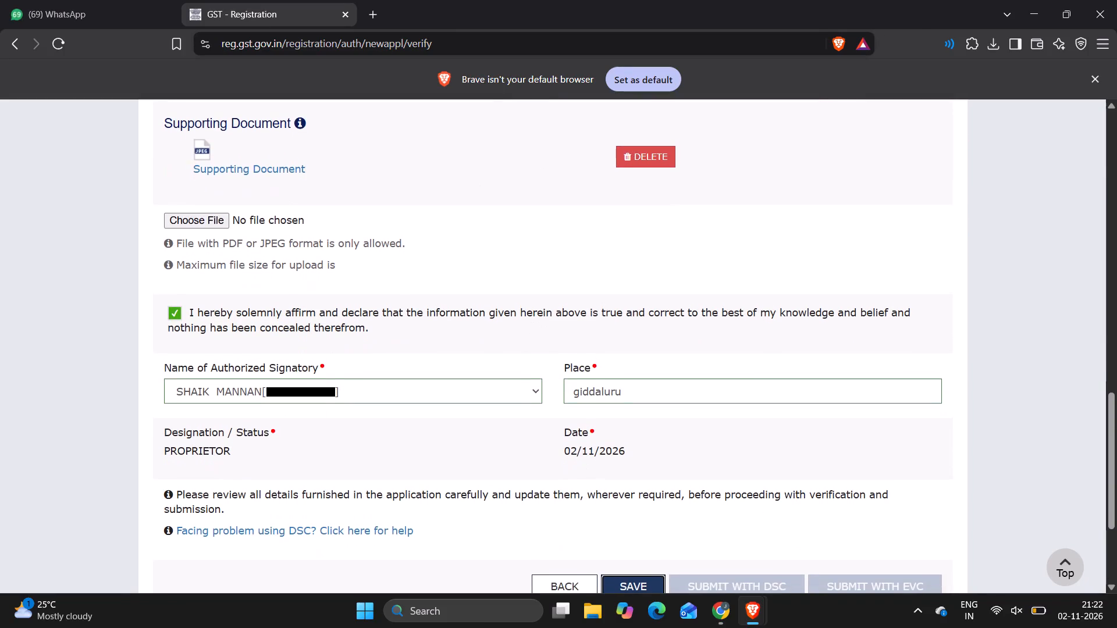
left_click(341, 16)
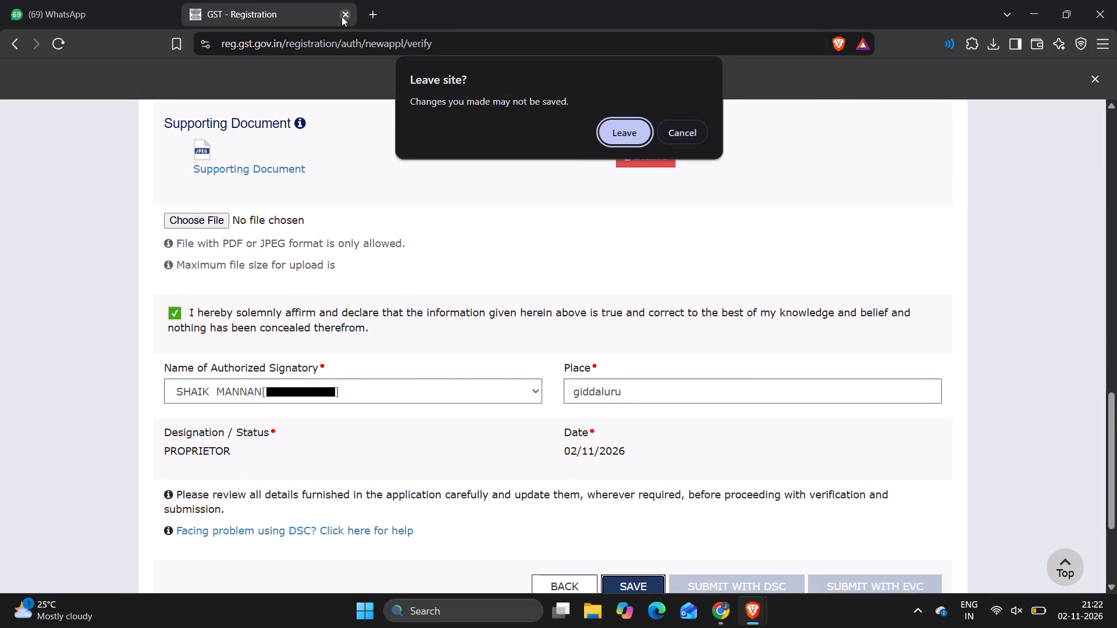
left_click(616, 129)
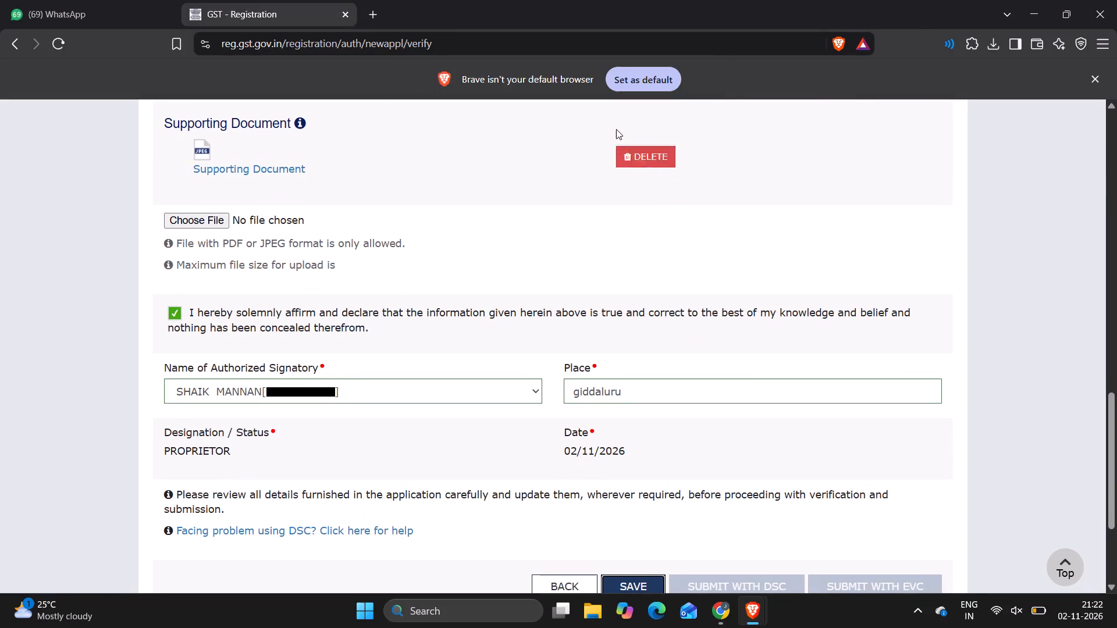